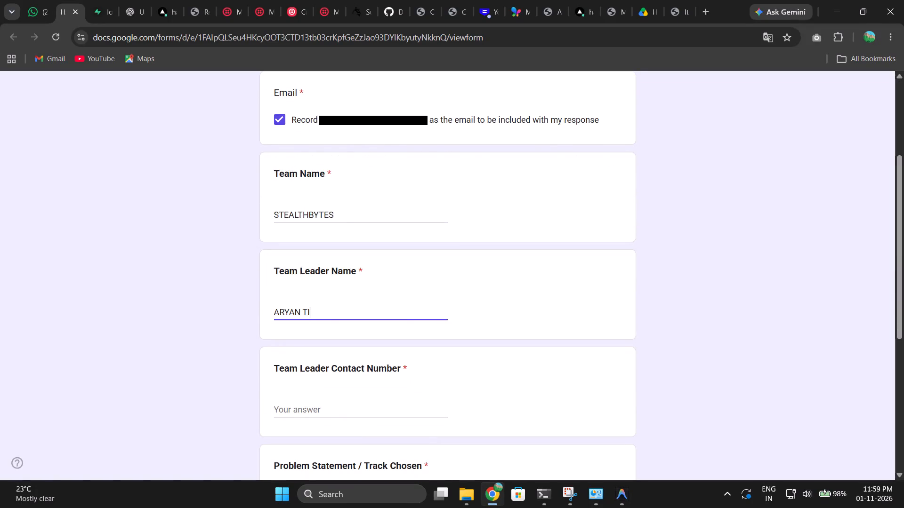
# Complete the team leader's name in the Team Leader Name field of the form.
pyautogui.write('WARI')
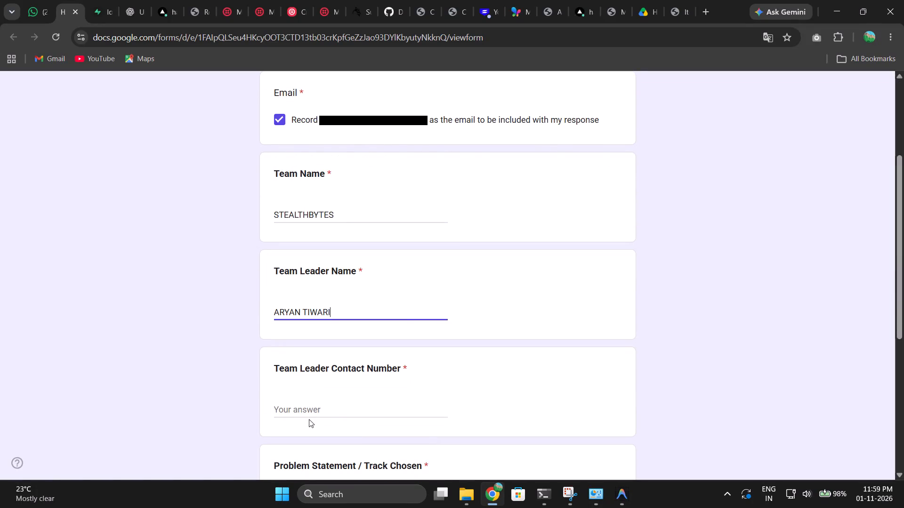
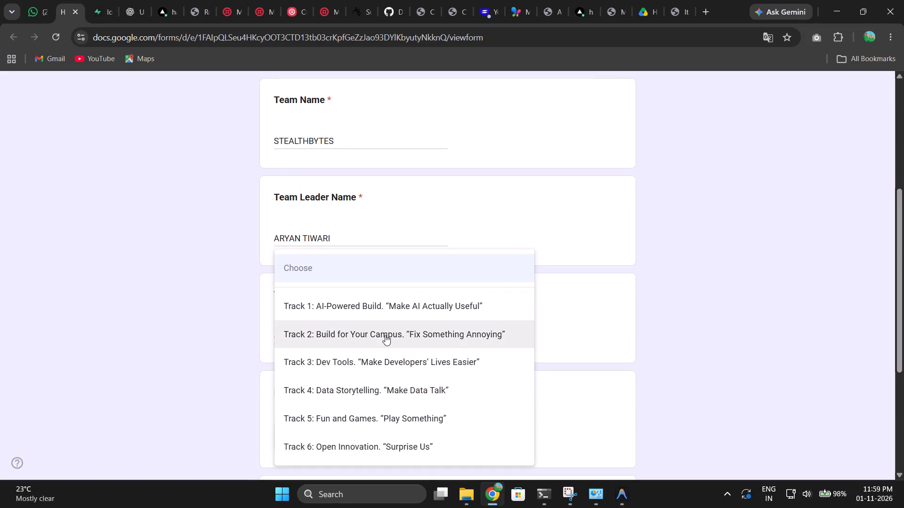
# Choose "Track 2: Build for Your Campus. 'Fix Something Annoying'" as the problem statement track.
pyautogui.click(385, 335)
pyautogui.scroll(-3, 385, 335)
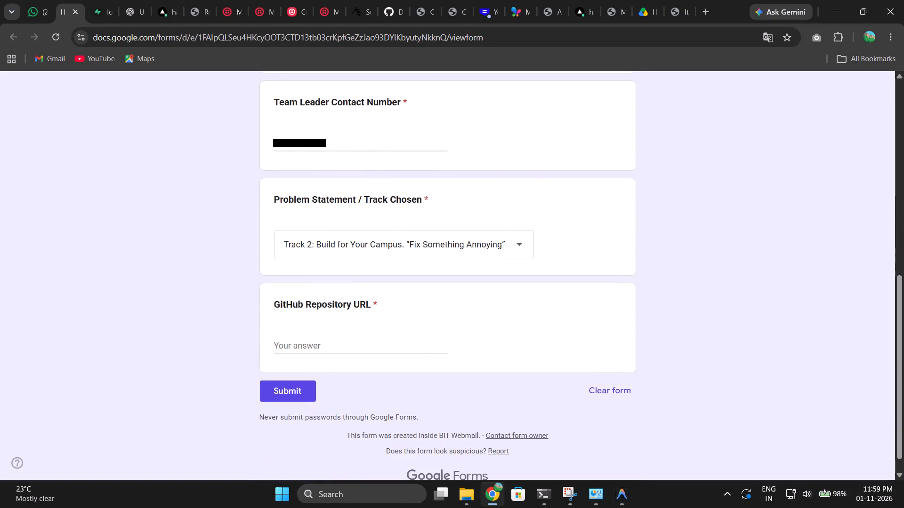
pyautogui.click(356, 342)
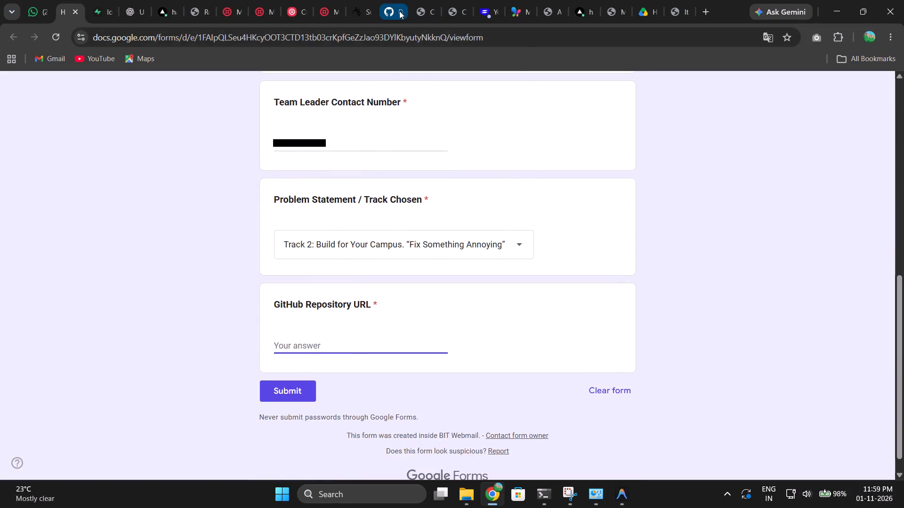
pyautogui.click(399, 11)
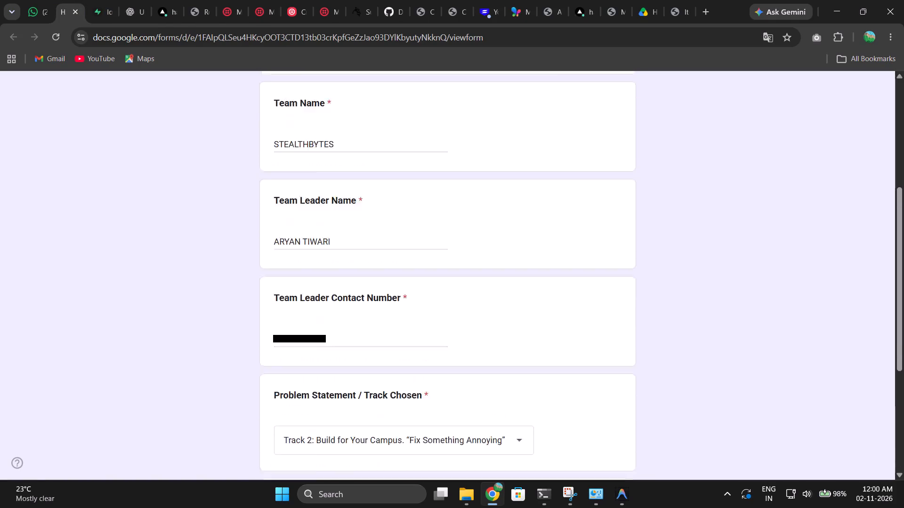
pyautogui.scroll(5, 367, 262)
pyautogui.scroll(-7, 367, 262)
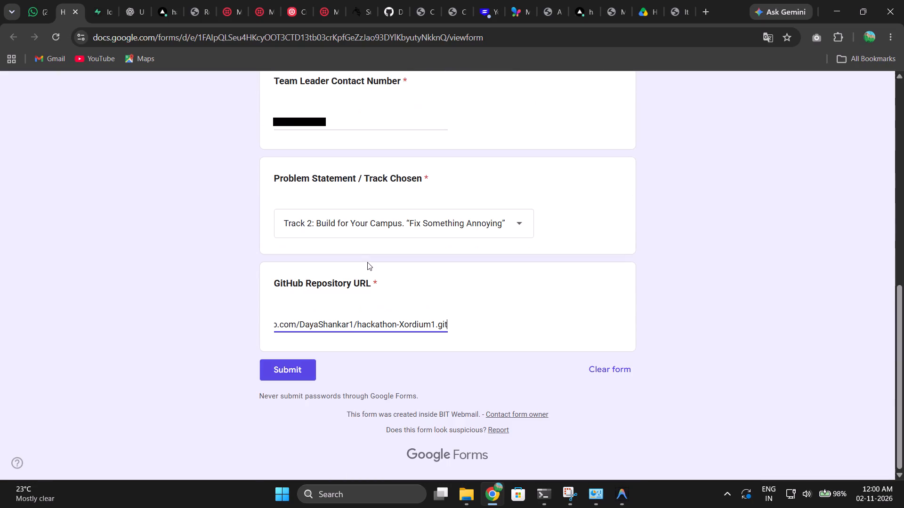
# Submit the completed HACK THE MATRIX team registration form.
pyautogui.click(303, 364)
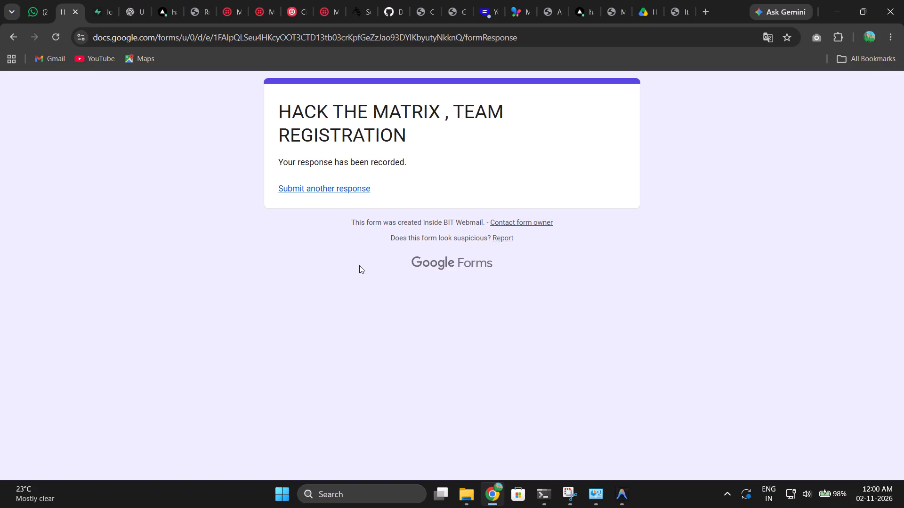
# Open a blank form for another response and look through its questions from Email to GitHub Repository URL.
pyautogui.click(344, 188)
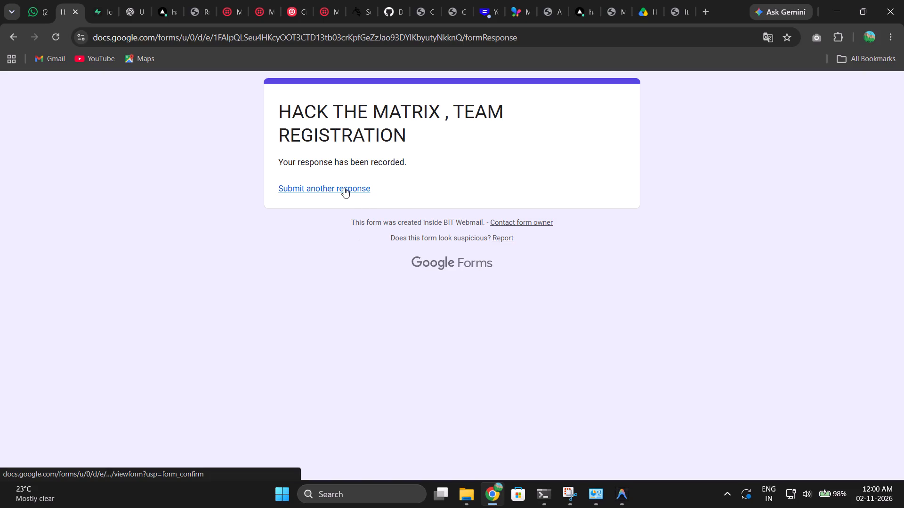
pyautogui.scroll(-2, 409, 246)
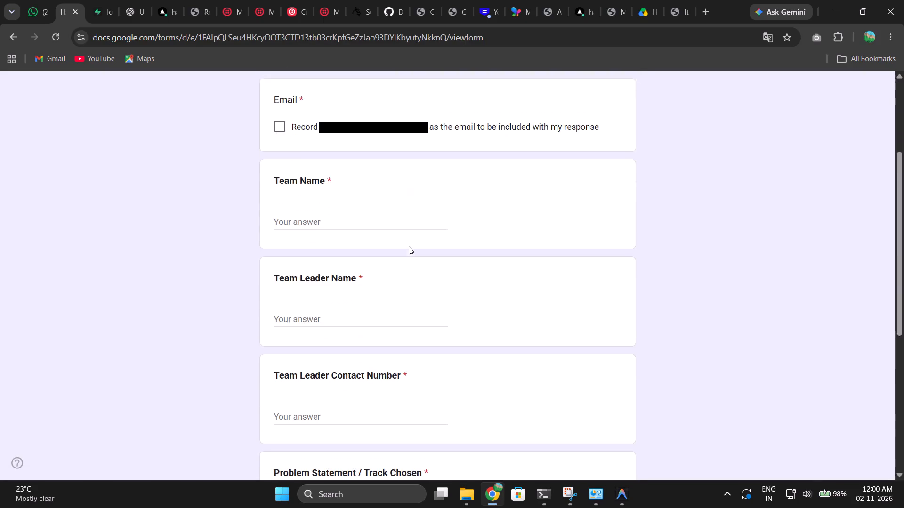
pyautogui.scroll(-6, 409, 246)
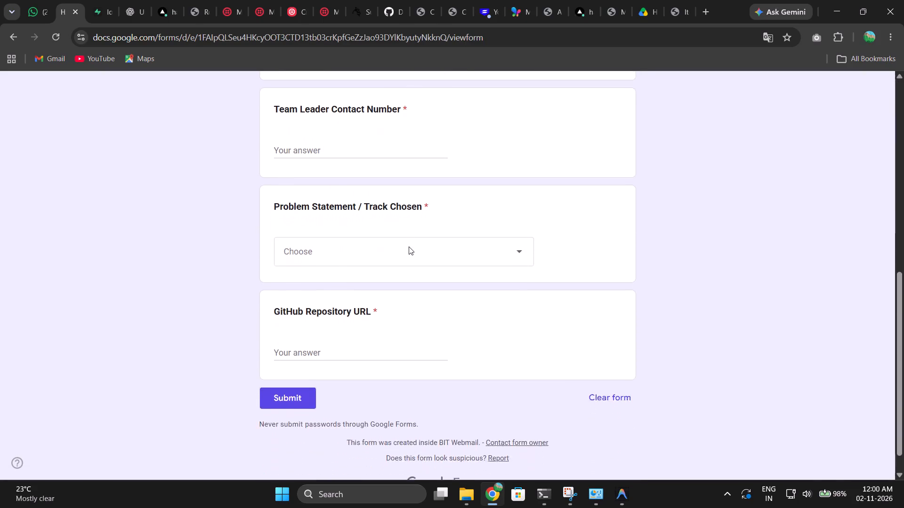
pyautogui.scroll(-1, 409, 246)
pyautogui.scroll(4, 409, 246)
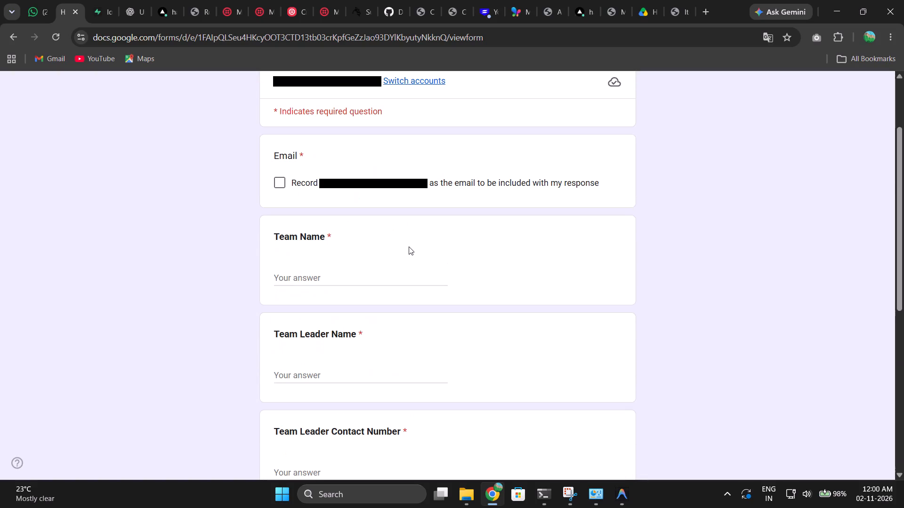
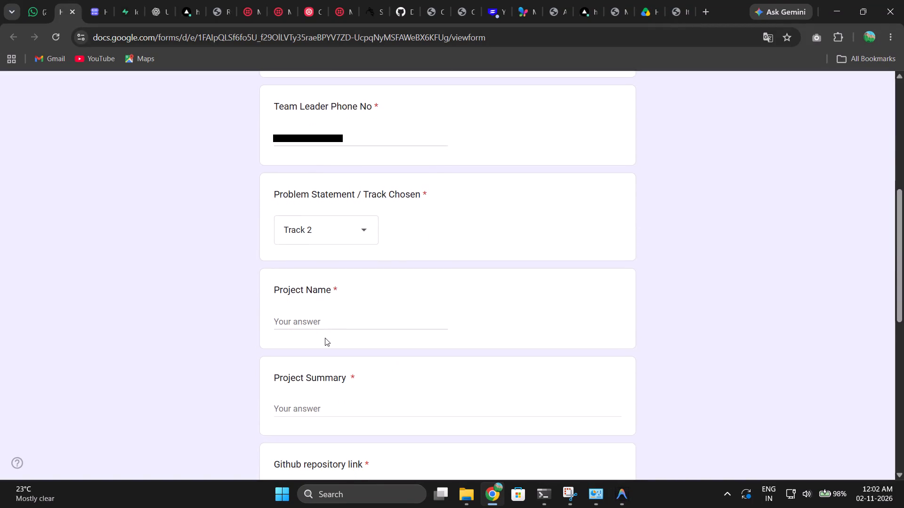
# Start the Project Name answer in the submission form.
pyautogui.click(309, 314)
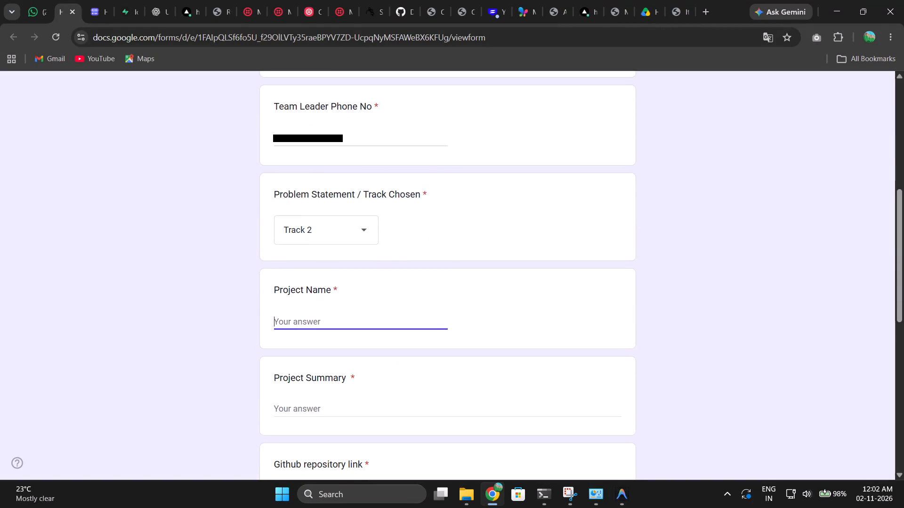
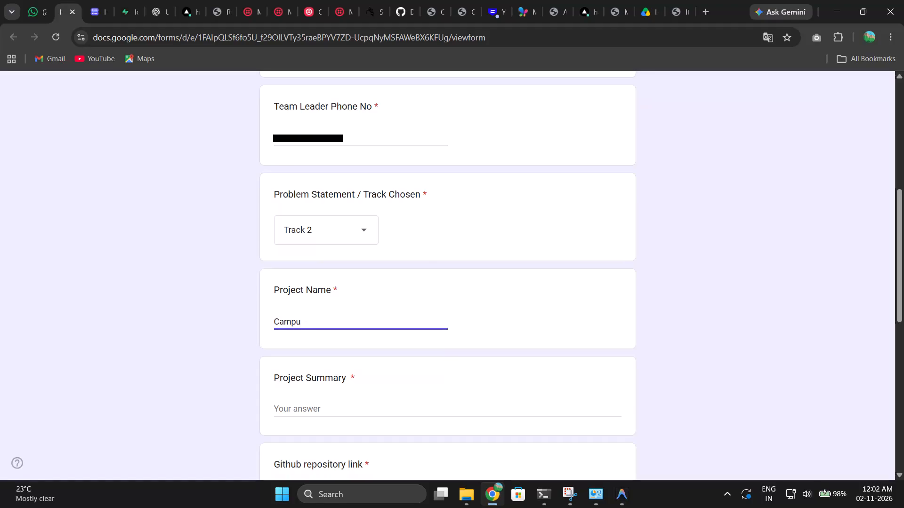
# Complete the Project Name answer as CampusSphere.
pyautogui.press('s')
pyautogui.write('Sphere')
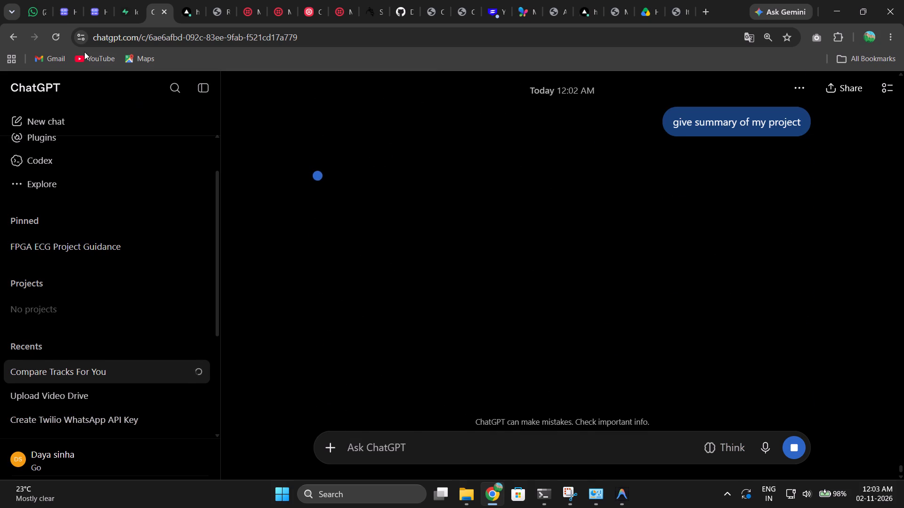
# Copy the HTTPS clone URL of the hackathon-Xordium1 repository from GitHub into the form's Github repository link answer.
pyautogui.click(60, 11)
pyautogui.scroll(-2, 269, 301)
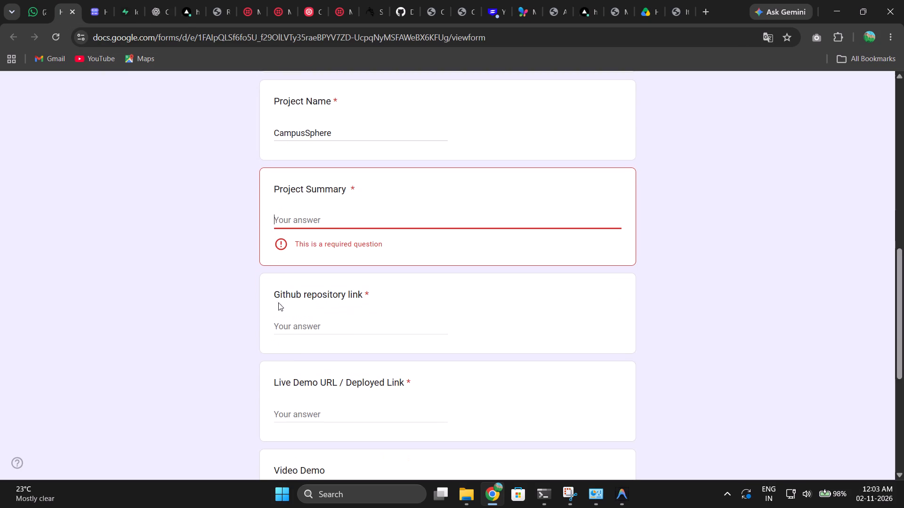
pyautogui.click(315, 318)
pyautogui.click(311, 323)
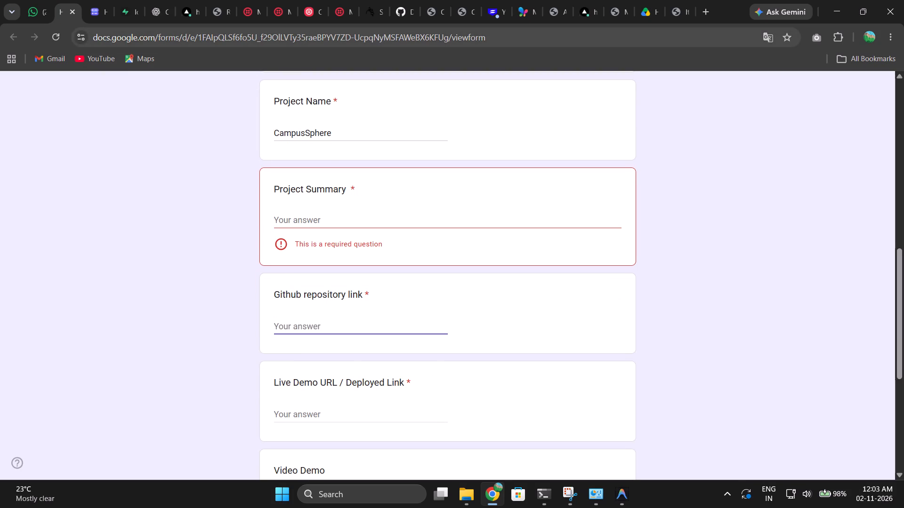
pyautogui.click(402, 0)
pyautogui.click(605, 301)
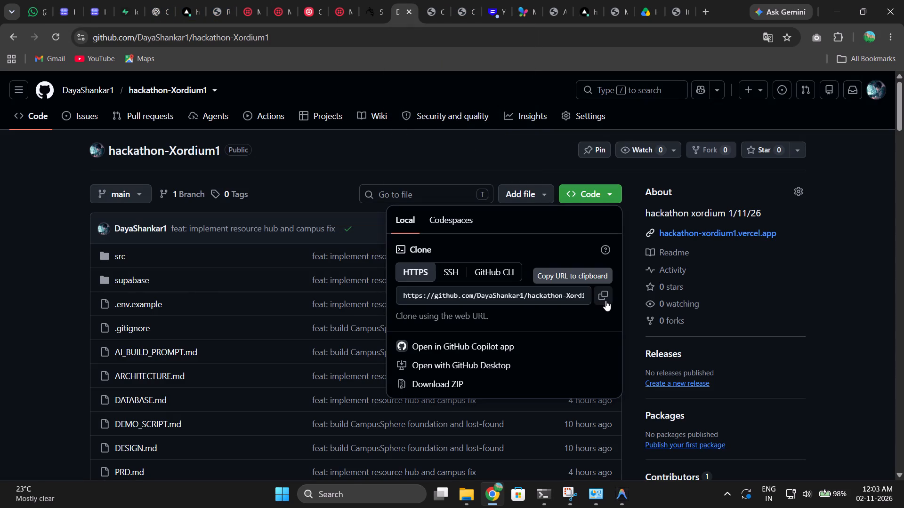
pyautogui.click(62, 4)
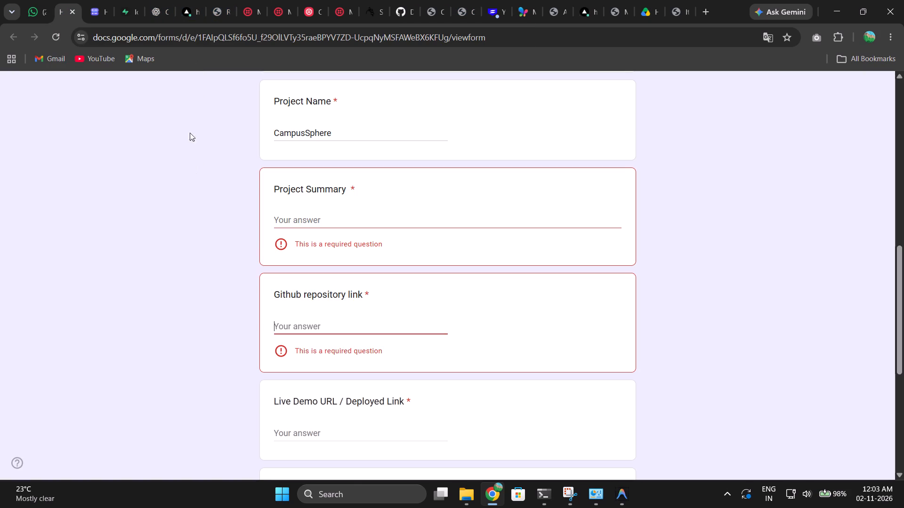
pyautogui.hotkey('ctrl', 'v')
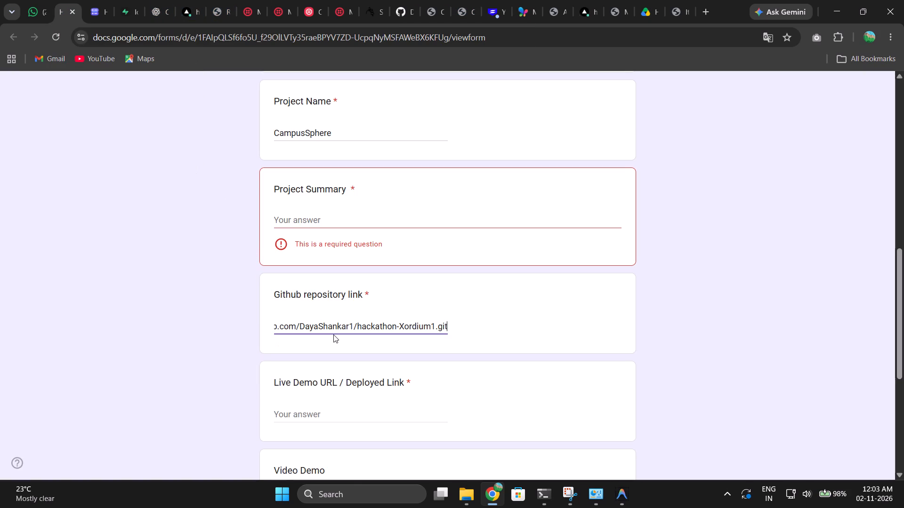
pyautogui.scroll(-1, 333, 334)
pyautogui.click(338, 355)
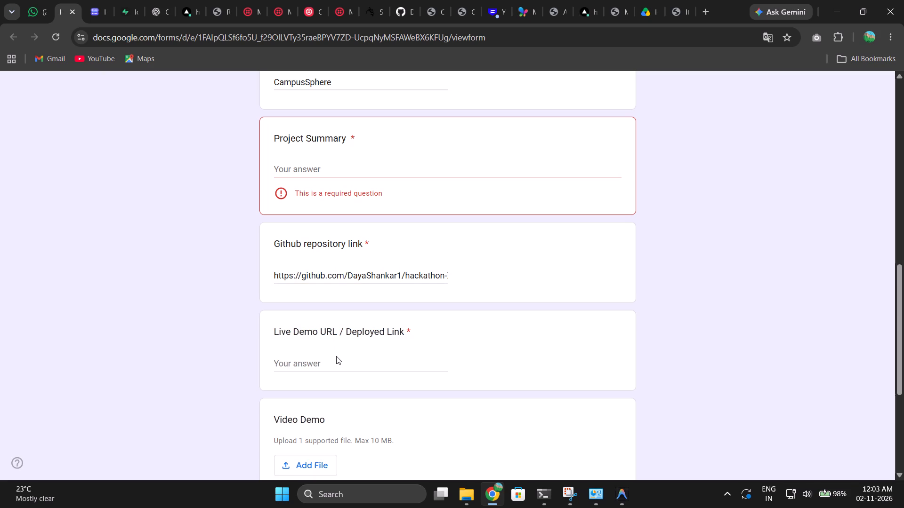
pyautogui.click(335, 359)
pyautogui.click(191, 11)
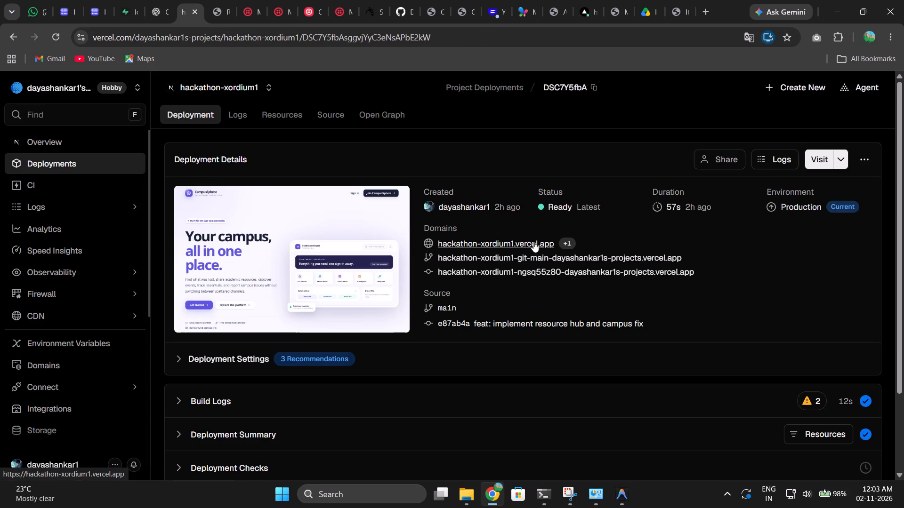
pyautogui.moveTo(554, 244); pyautogui.dragTo(528, 245)
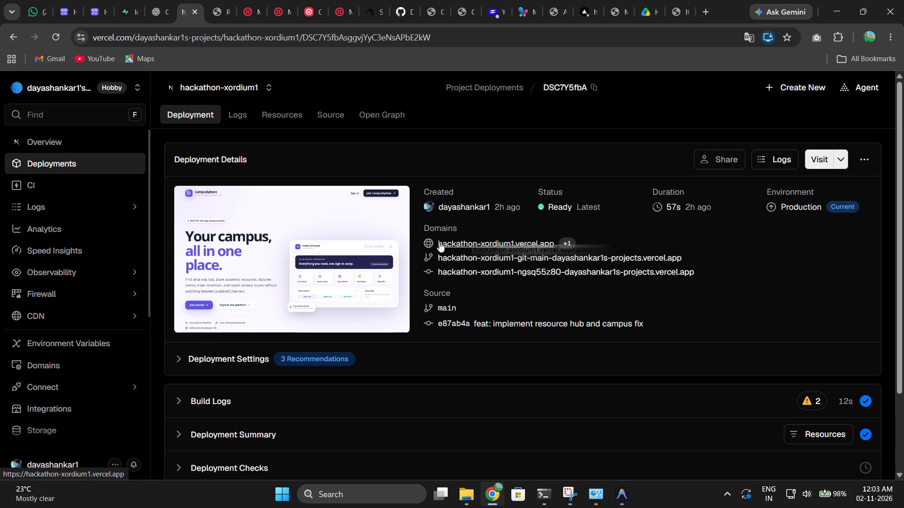
pyautogui.moveTo(438, 242); pyautogui.dragTo(469, 242)
pyautogui.click(469, 242)
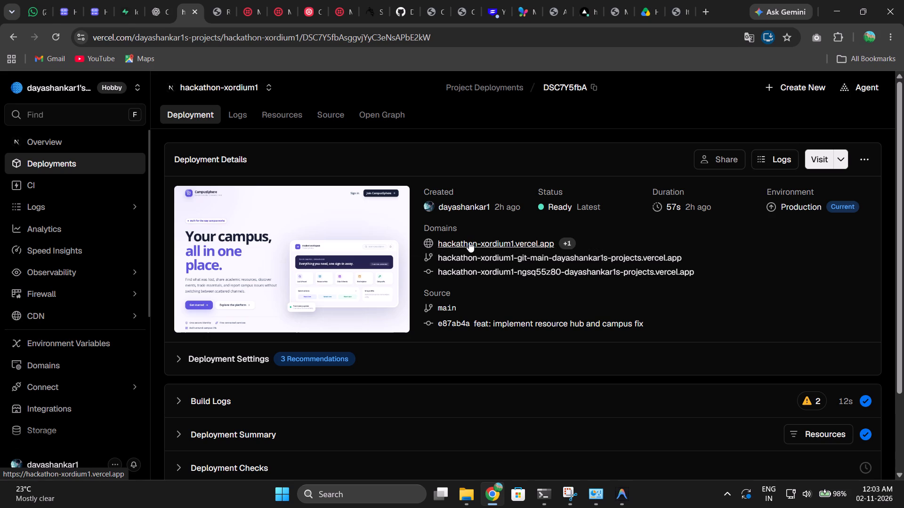
pyautogui.click(284, 36)
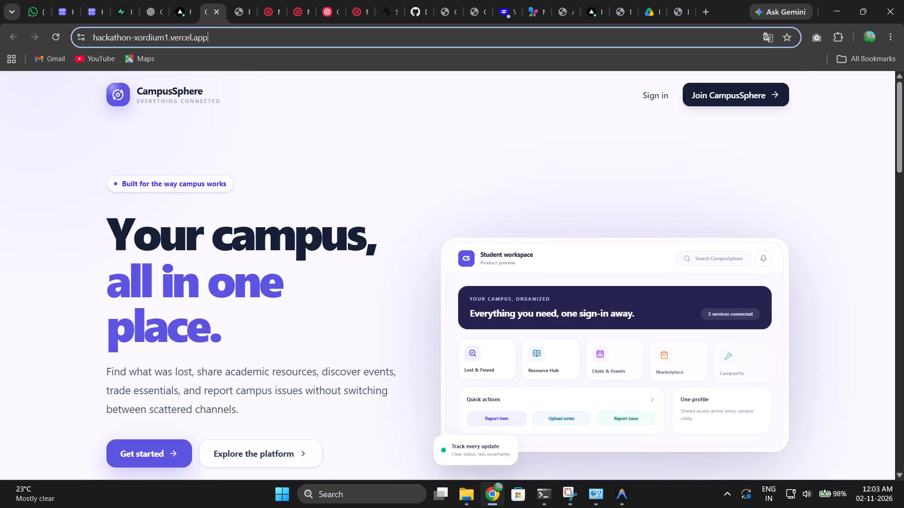
pyautogui.hotkey('ctrl', 'c')
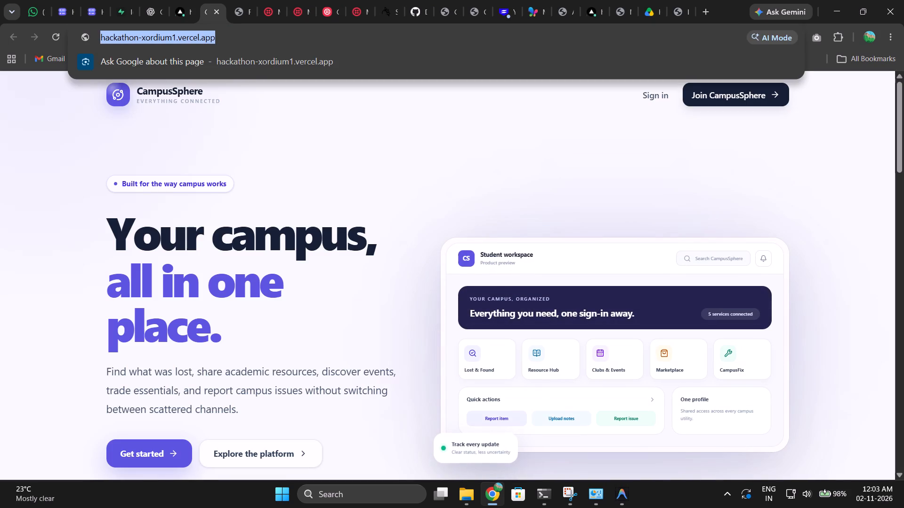
pyautogui.hotkey('ctrl', 'c')
pyautogui.click(284, 36)
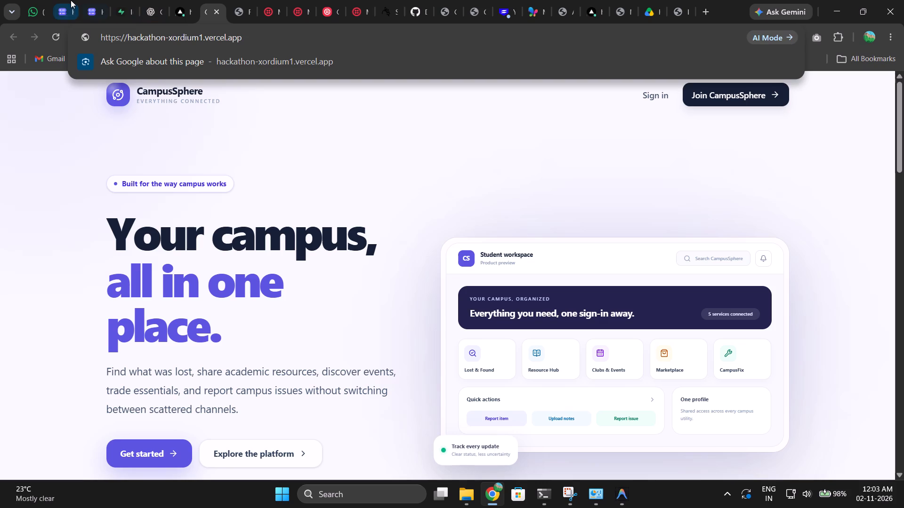
pyautogui.click(68, 1)
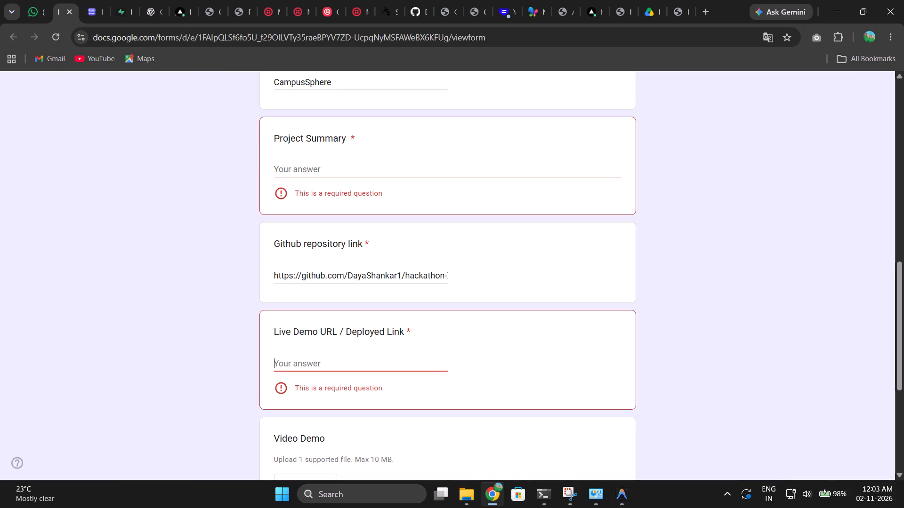
pyautogui.hotkey('ctrl', 'v')
# Start adding a Video Demo file, check My Drive, and open the computer's file picker for an upload.
pyautogui.scroll(-1, 374, 237)
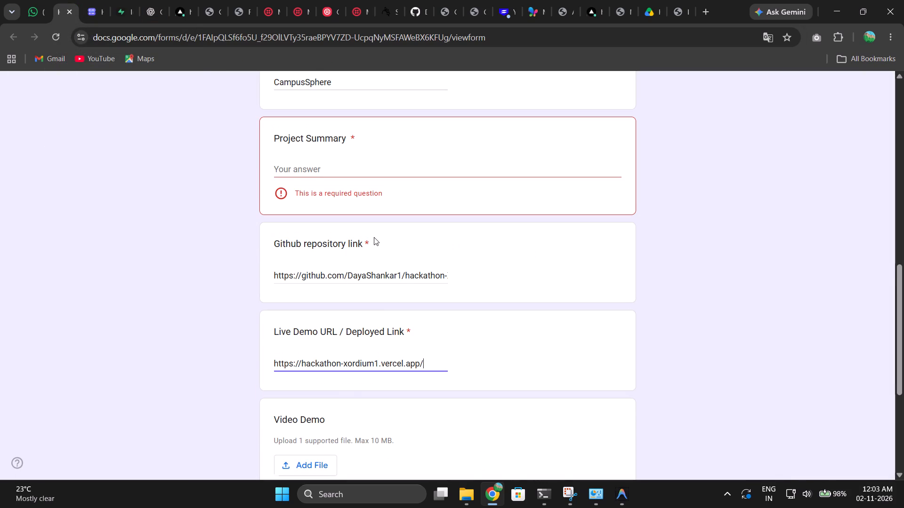
pyautogui.scroll(-2, 374, 237)
pyautogui.click(310, 349)
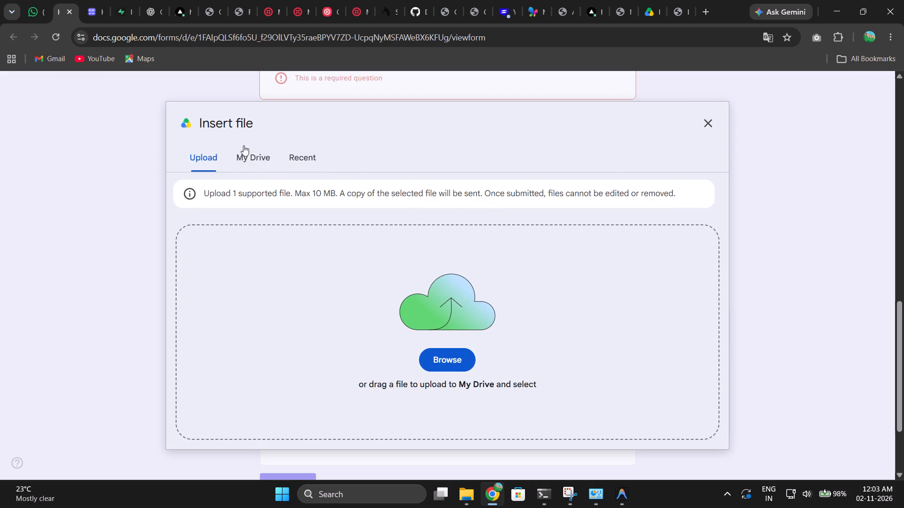
pyautogui.click(250, 158)
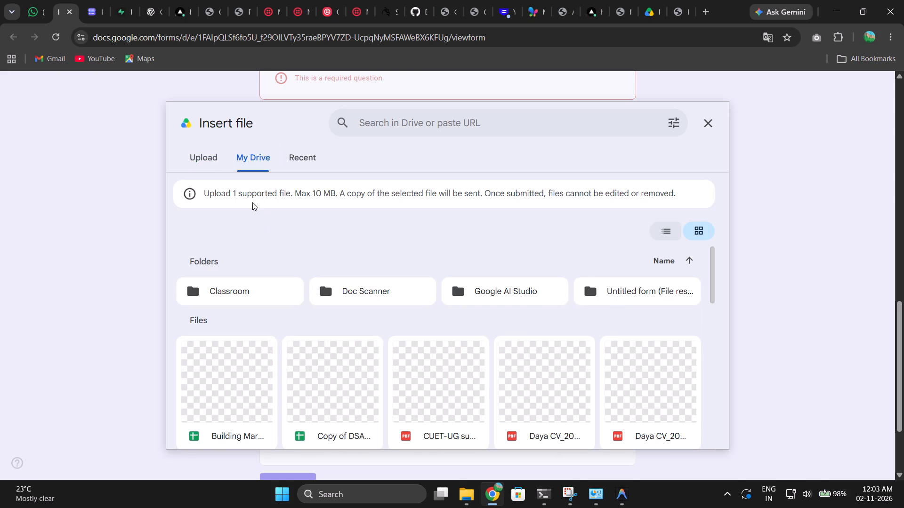
pyautogui.click(205, 151)
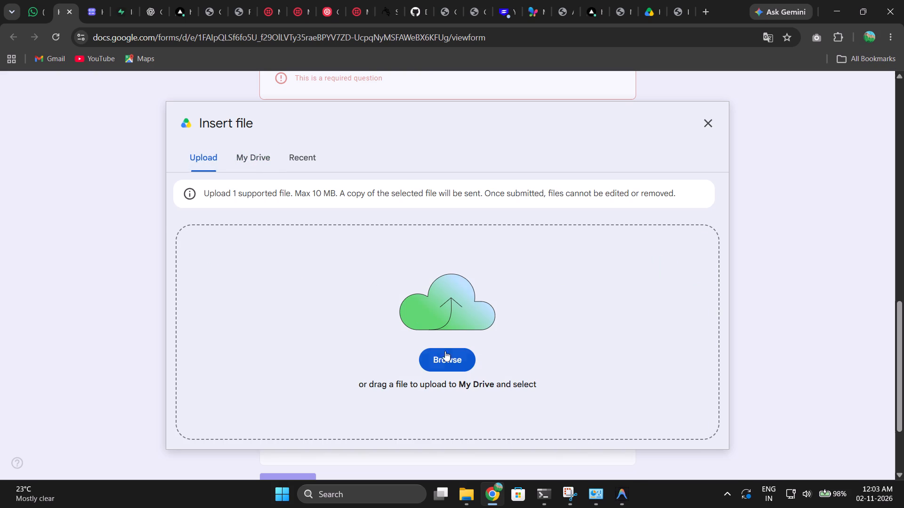
pyautogui.click(453, 362)
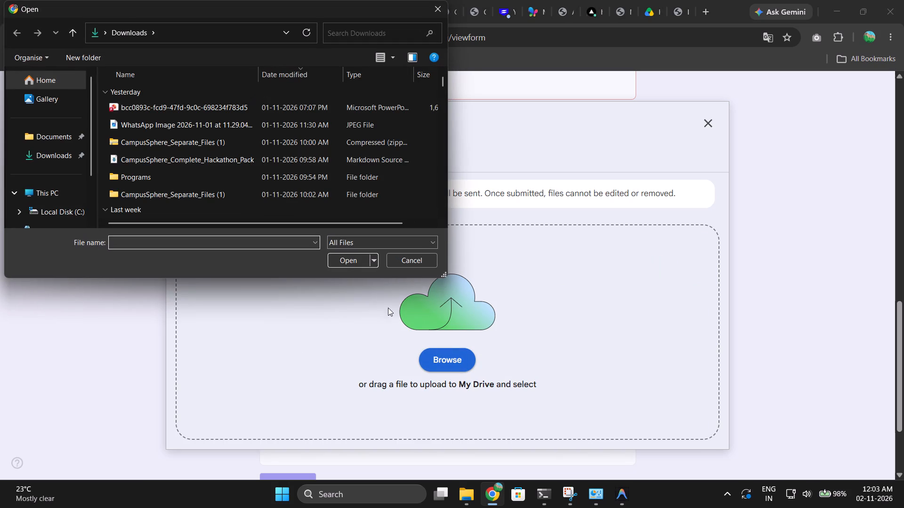
# Look through the screenshots in the Gallery for the video demo recording, leaving the file name empty.
pyautogui.click(58, 89)
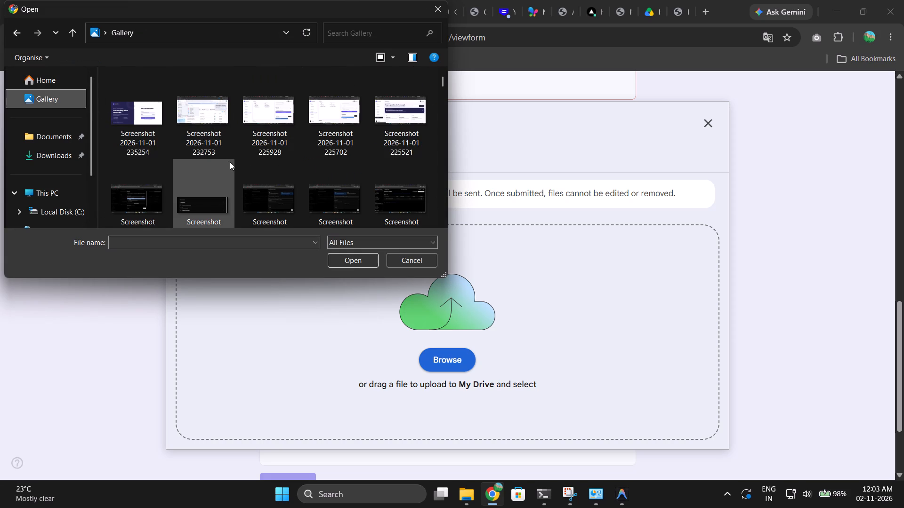
pyautogui.scroll(-1, 230, 162)
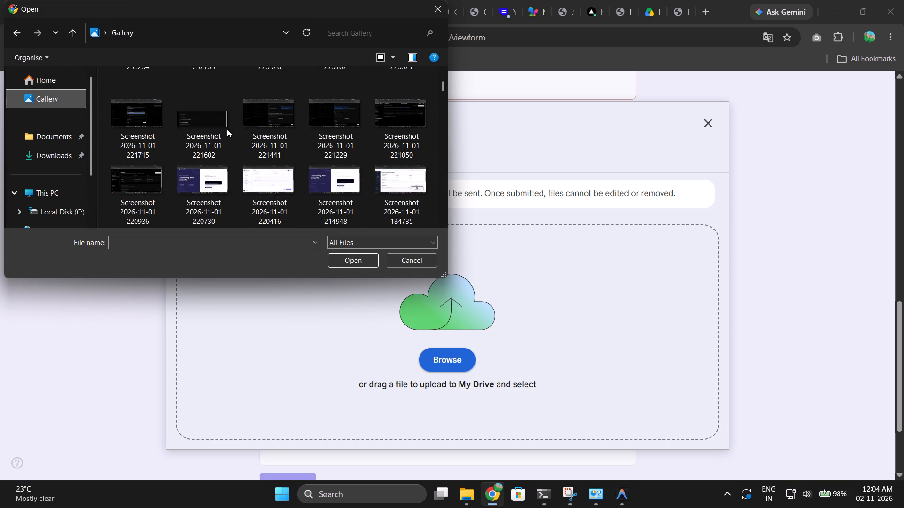
pyautogui.scroll(3, 227, 129)
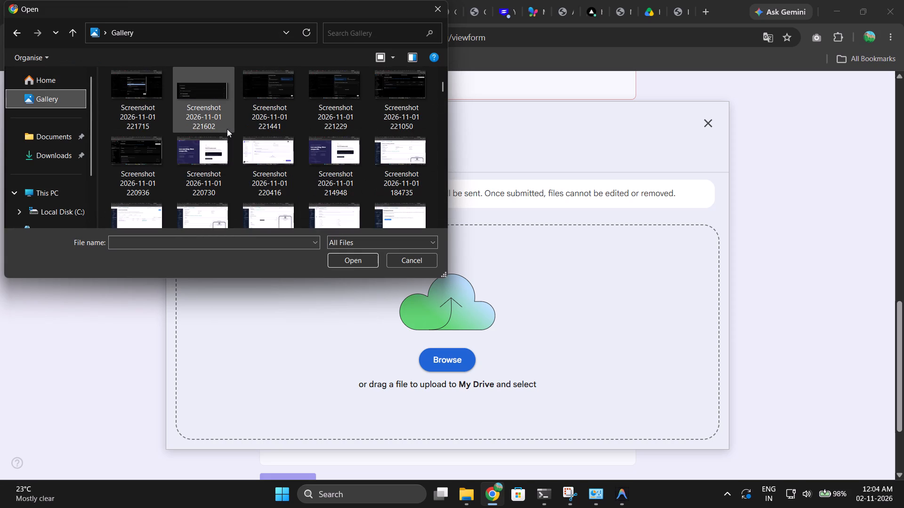
pyautogui.click(155, 114)
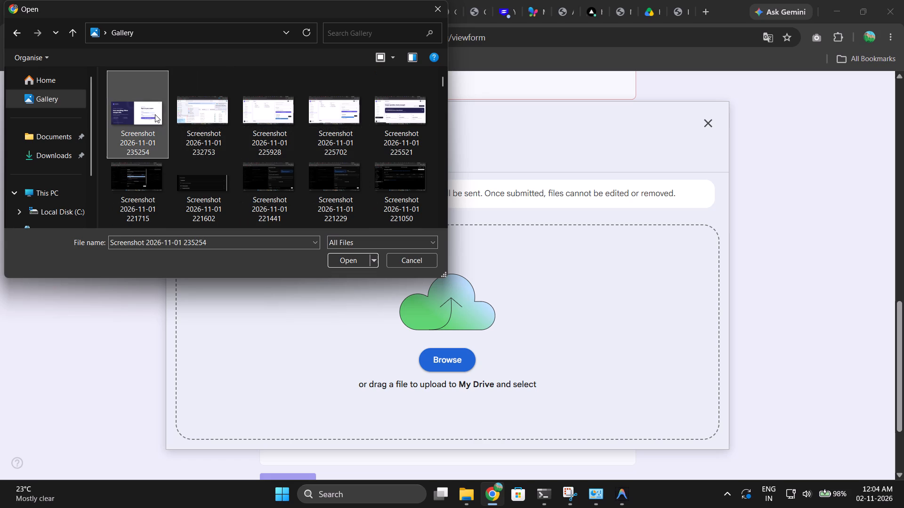
pyautogui.click(205, 111)
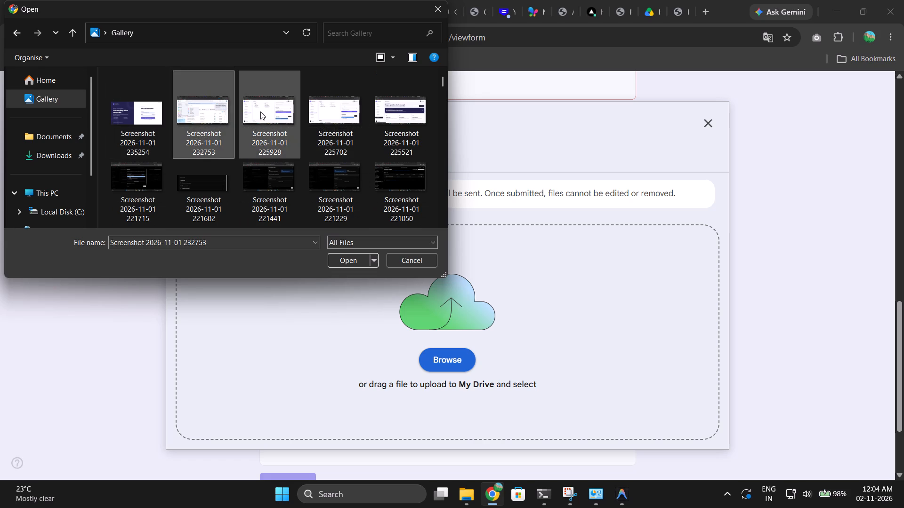
pyautogui.click(260, 111)
pyautogui.scroll(-1, 260, 111)
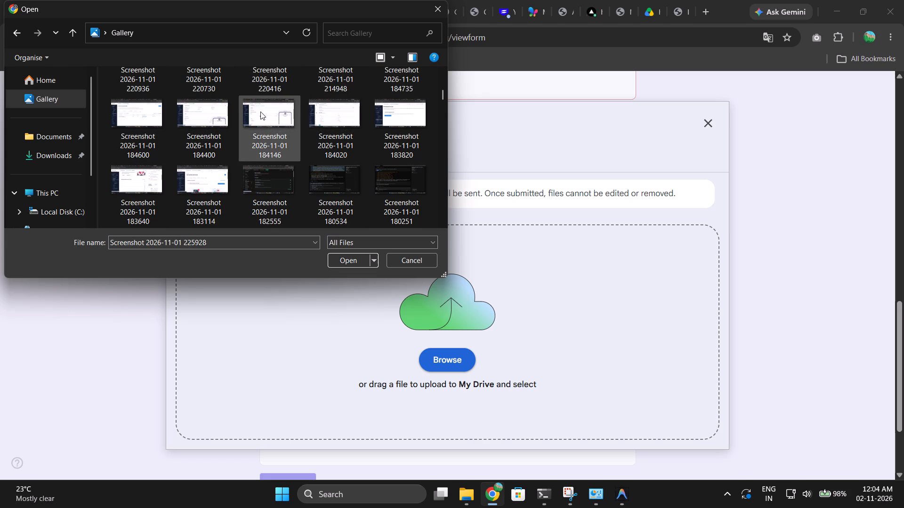
pyautogui.scroll(-1, 260, 111)
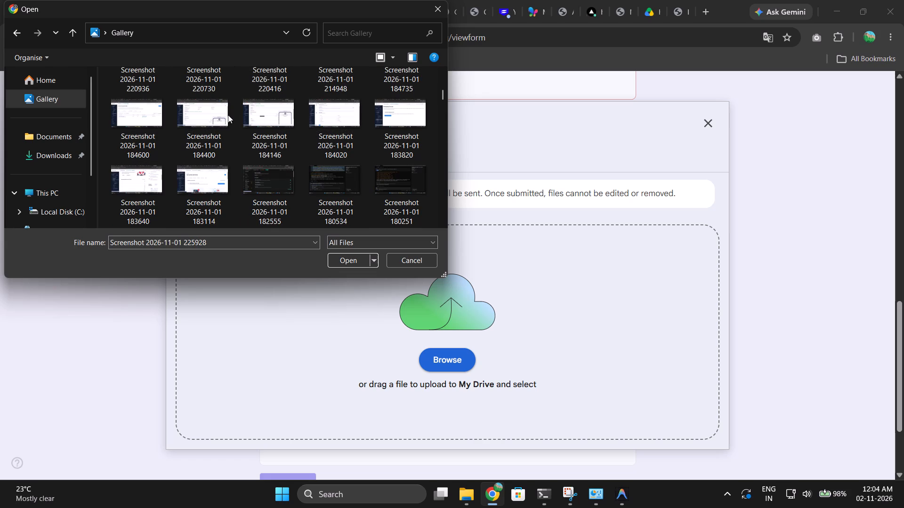
pyautogui.click(241, 245)
pyautogui.press('BackSpace')
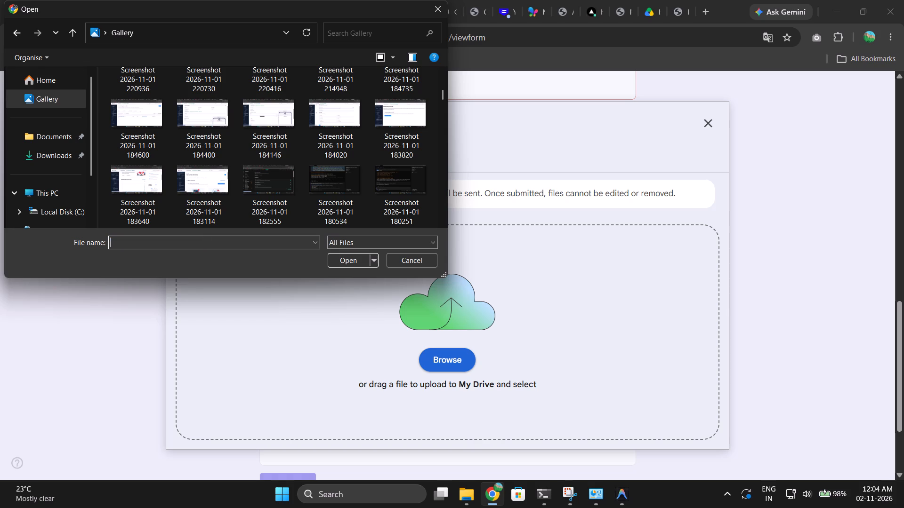
pyautogui.scroll(6, 223, 178)
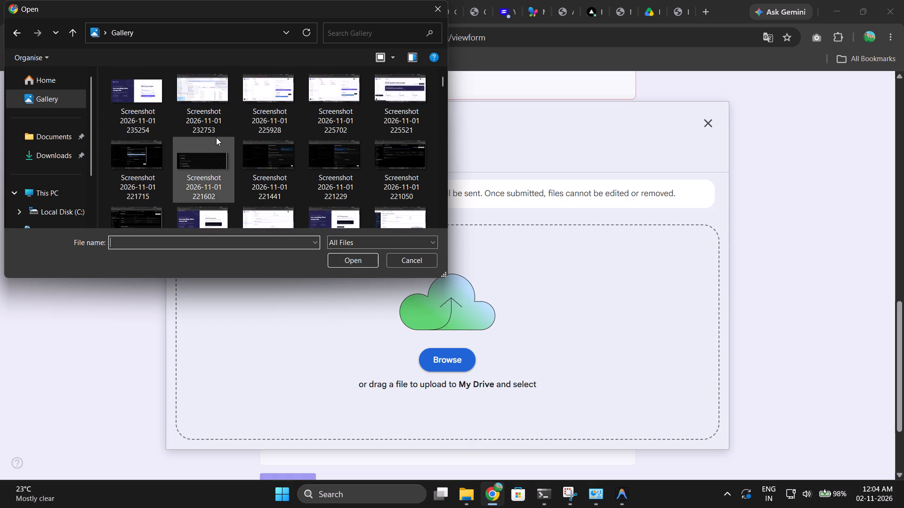
pyautogui.scroll(-5, 216, 137)
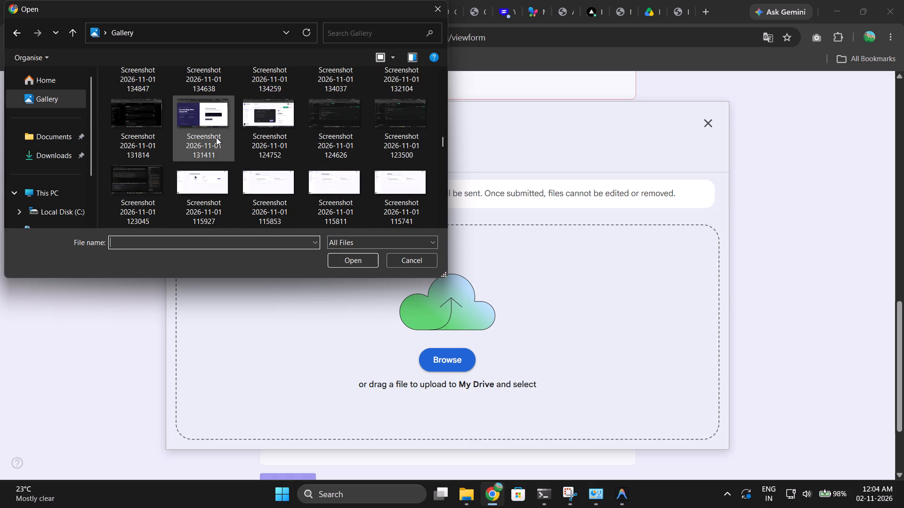
pyautogui.scroll(-5, 216, 137)
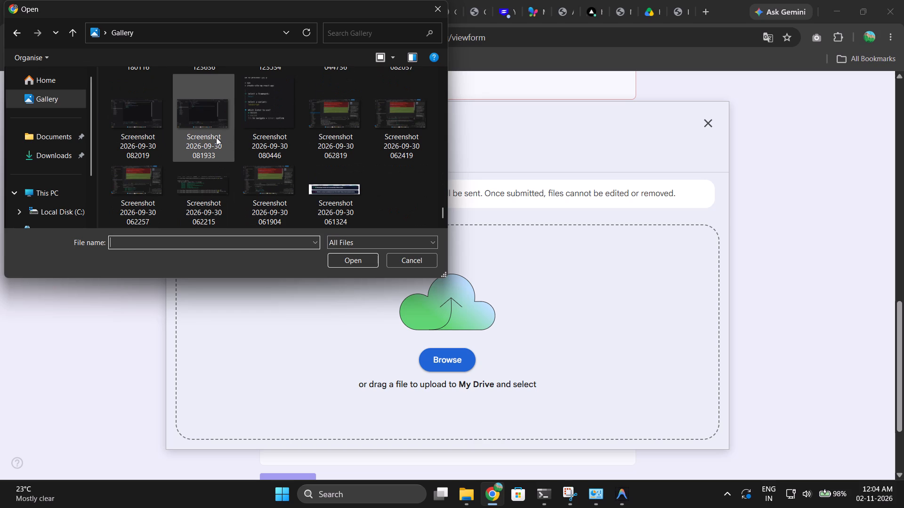
pyautogui.scroll(14, 216, 137)
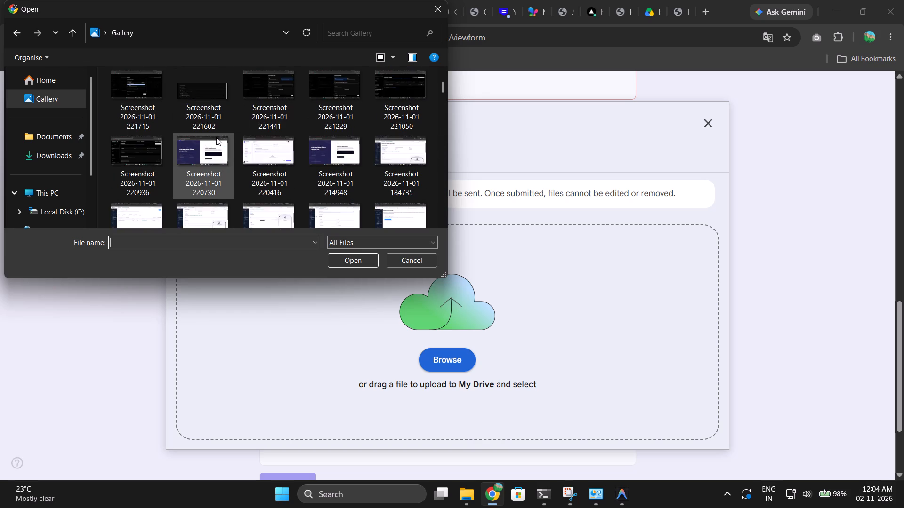
# Search the Gallery for "screen" to find the recording.
pyautogui.click(371, 33)
pyautogui.write('sce')
pyautogui.press('BackSpace')
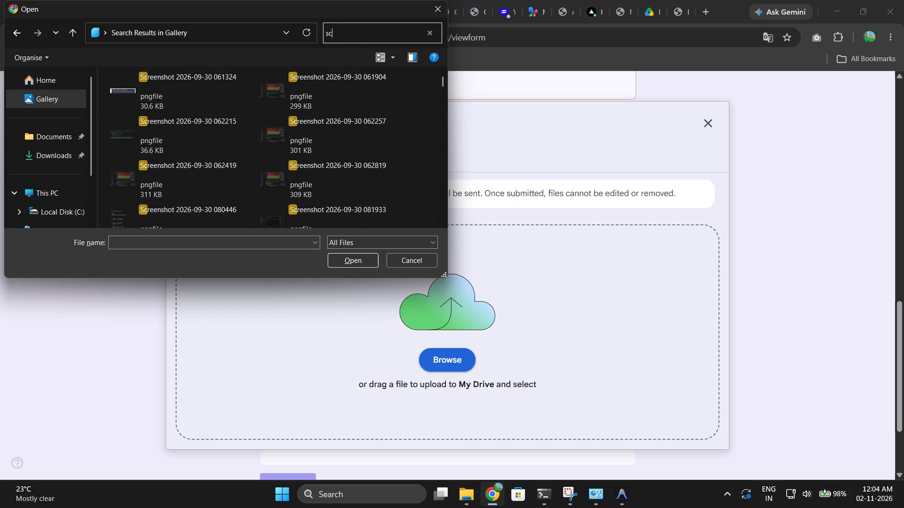
pyautogui.write('ree')
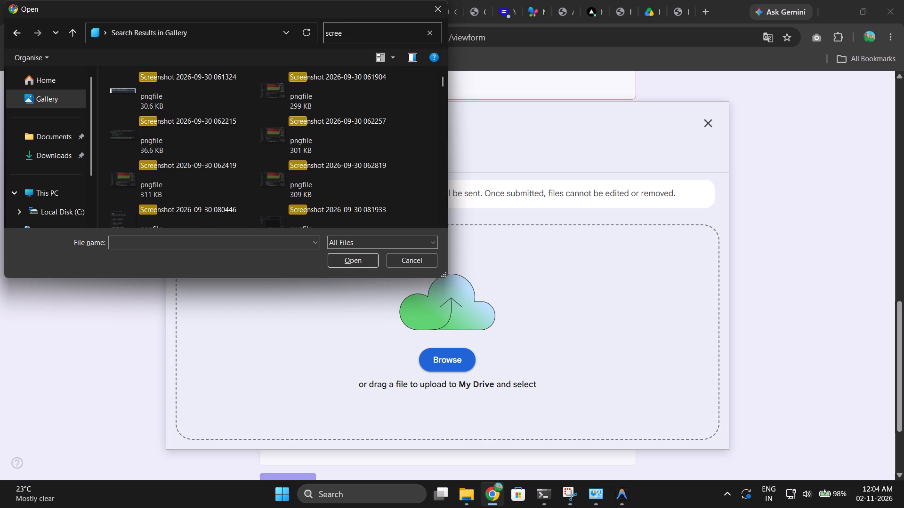
pyautogui.press('n')
pyautogui.write('re')
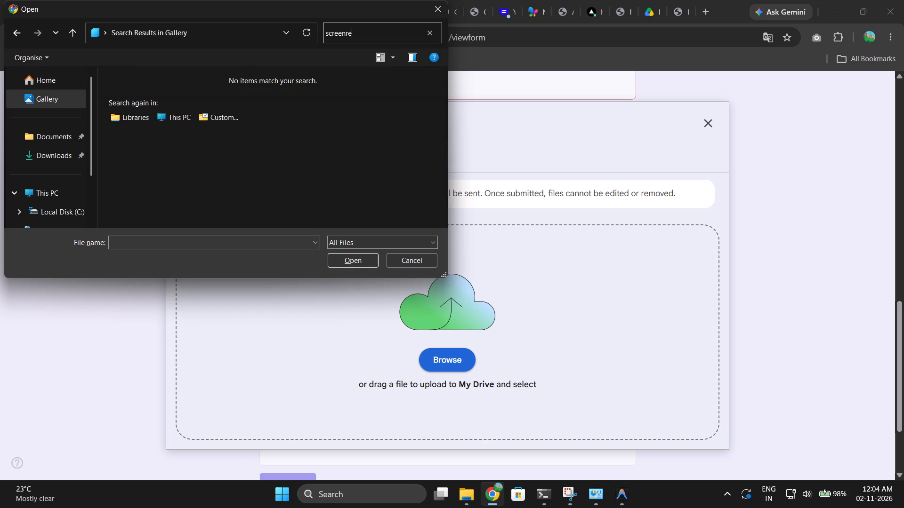
pyautogui.press('BackSpace')
pyautogui.press('BackSpace')
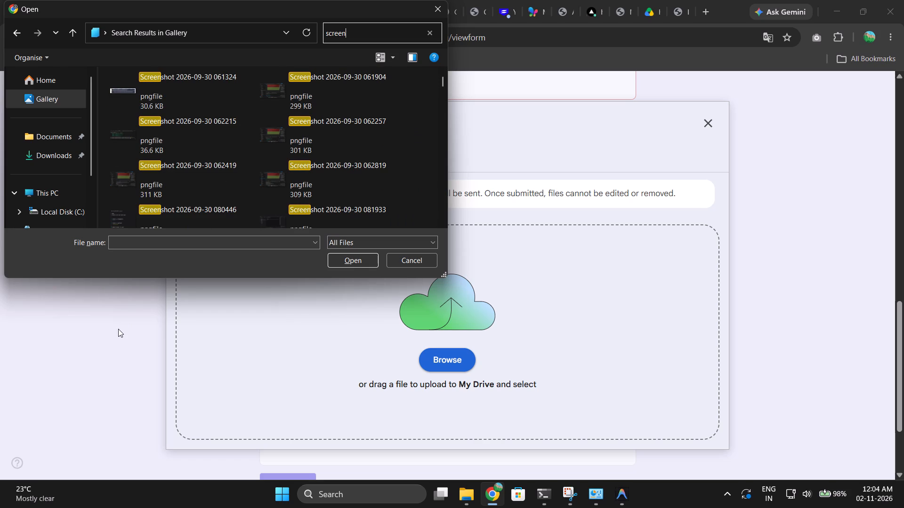
# Check Home and the Gallery again for the video demo recording, and close the file picker.
pyautogui.click(44, 81)
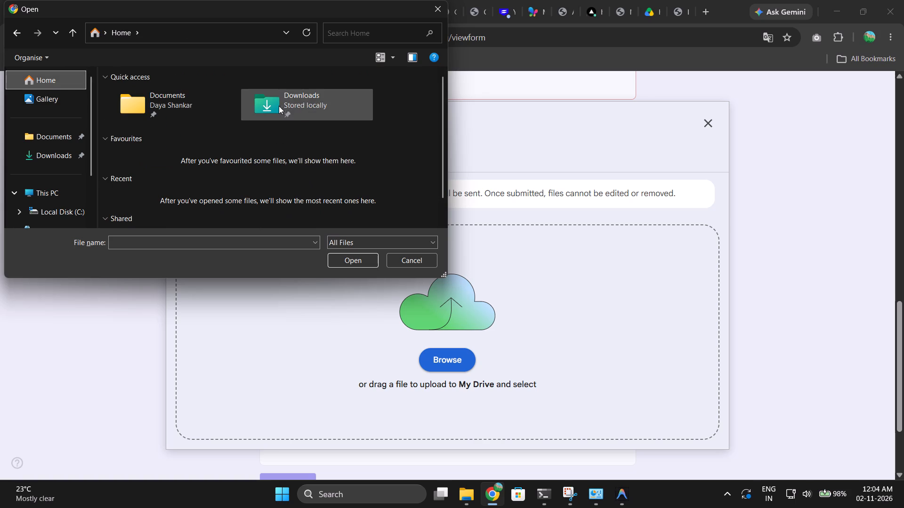
pyautogui.click(57, 105)
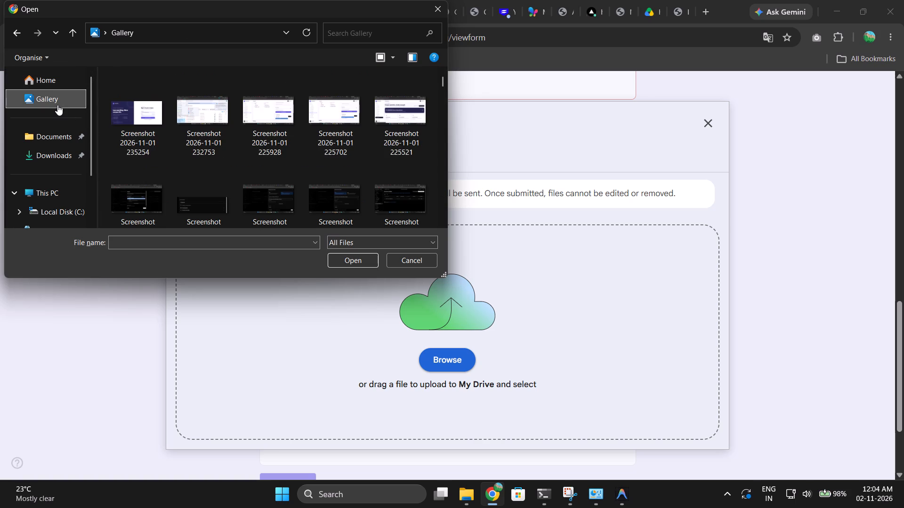
pyautogui.scroll(-1, 216, 119)
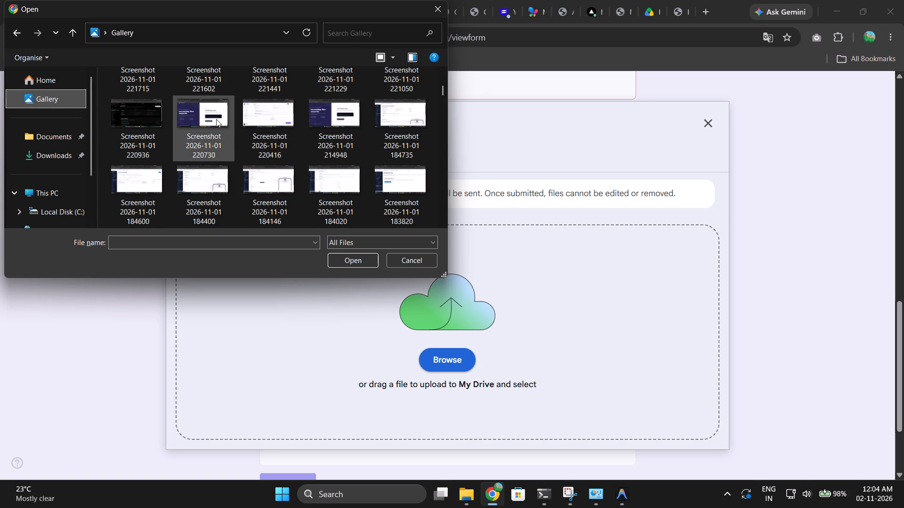
pyautogui.scroll(3, 216, 119)
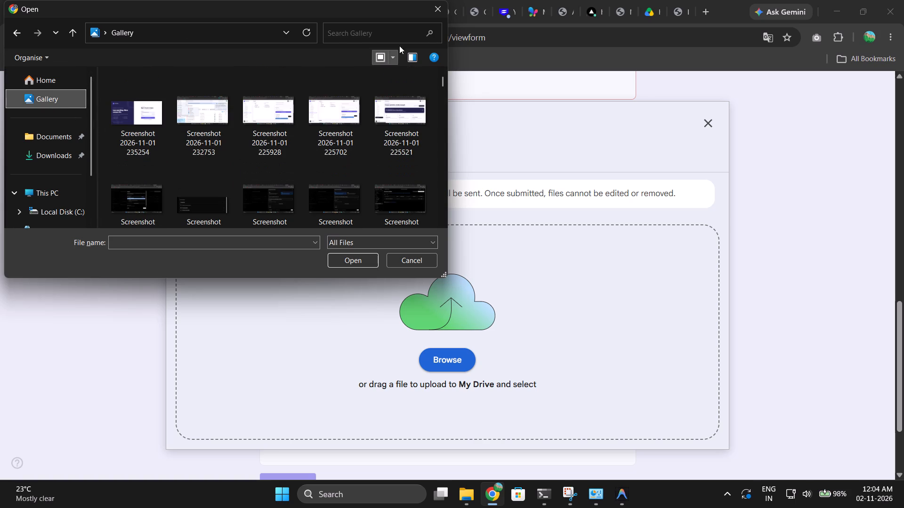
pyautogui.click(435, 10)
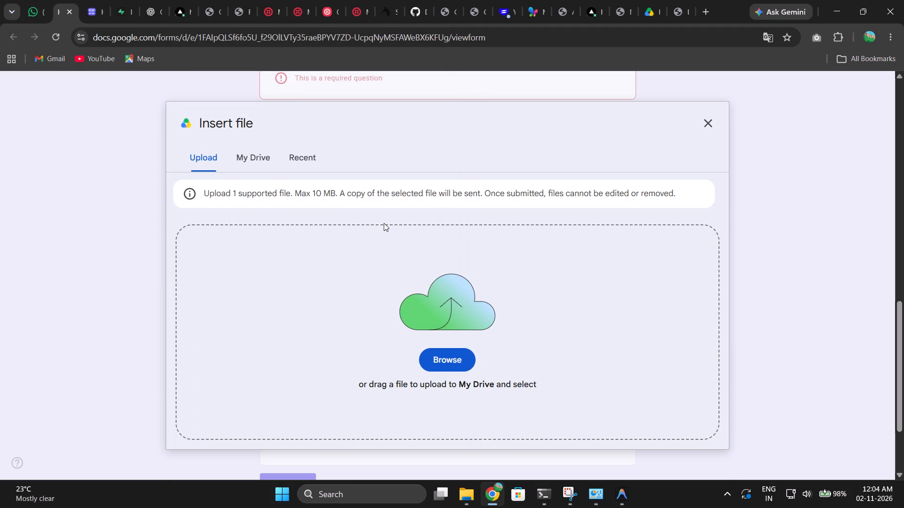
# Close the Insert file window without adding a Video Demo file.
pyautogui.scroll(5, 384, 223)
pyautogui.scroll(5, 429, 139)
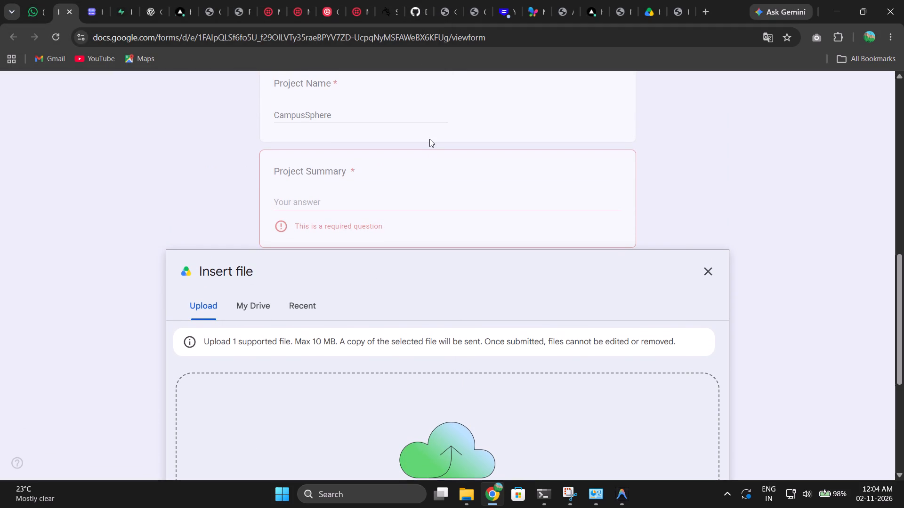
pyautogui.scroll(-3, 429, 139)
pyautogui.scroll(4, 429, 139)
pyautogui.scroll(-2, 429, 139)
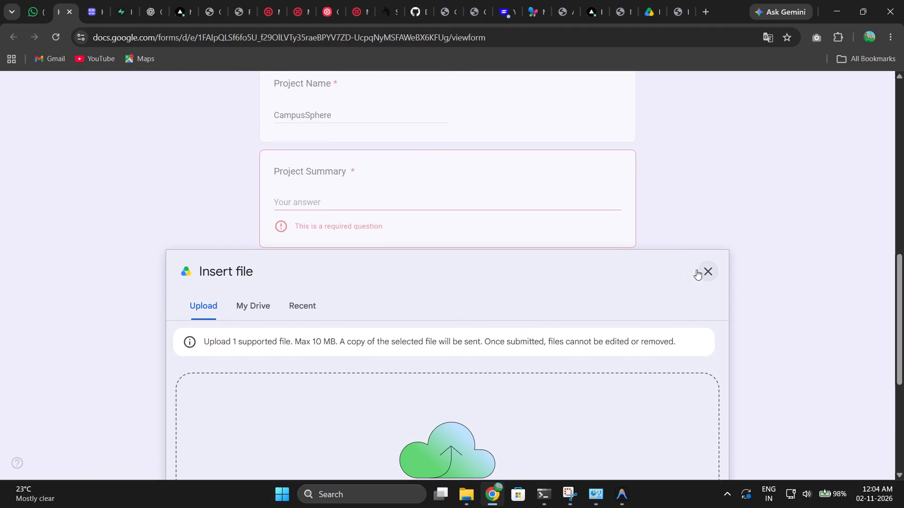
pyautogui.click(705, 270)
# Start the answer to the Video Demo drive link question.
pyautogui.click(314, 360)
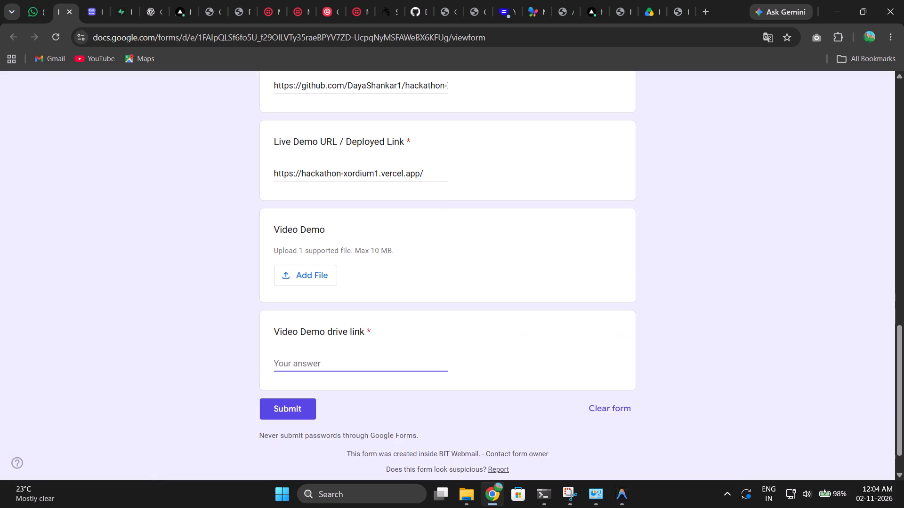
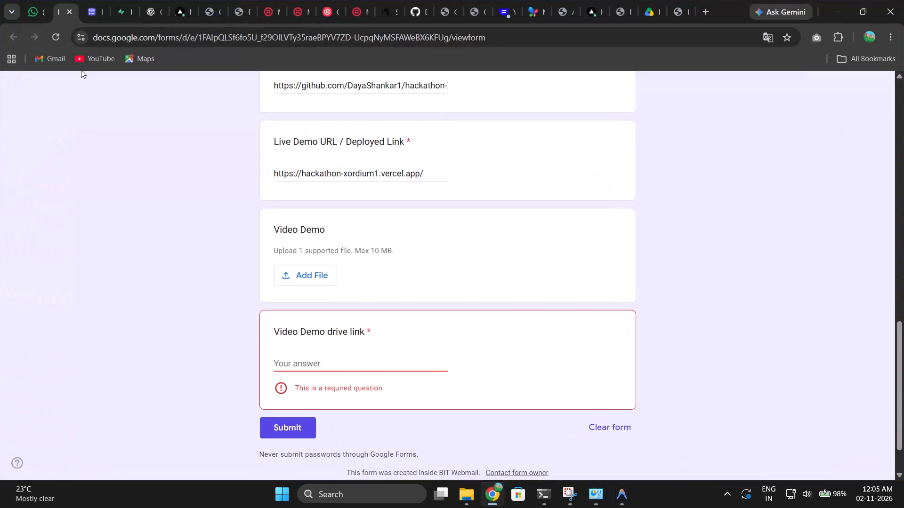
# Switch to Google Drive and upload the xordium video from the Videos folder of the own user account on Local Disk (C:).
pyautogui.click(648, 7)
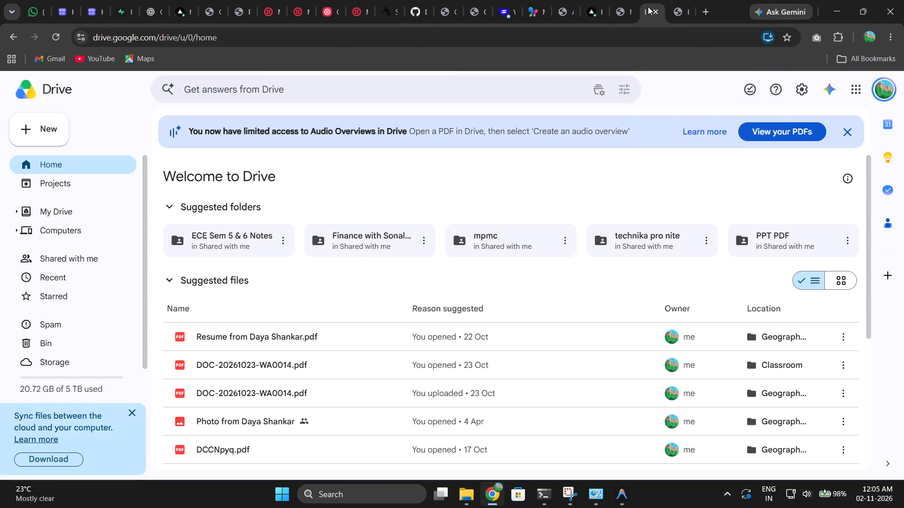
pyautogui.click(26, 140)
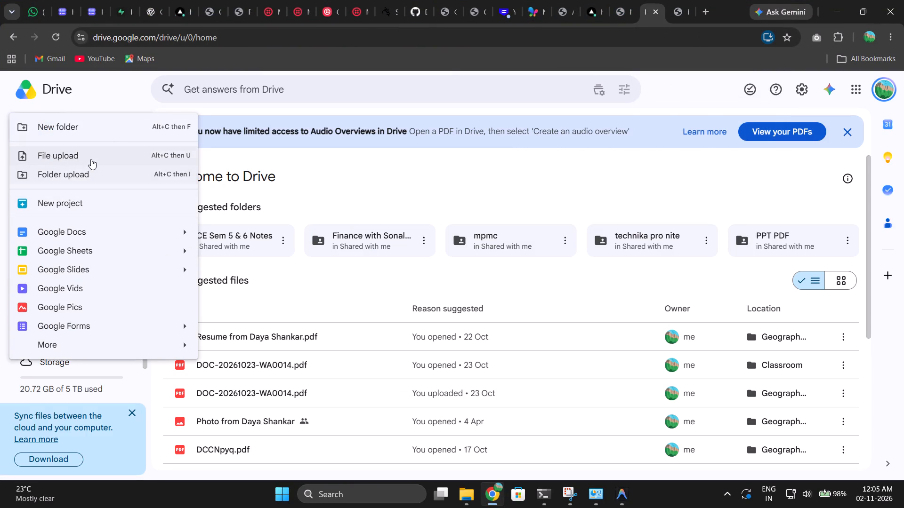
pyautogui.click(91, 159)
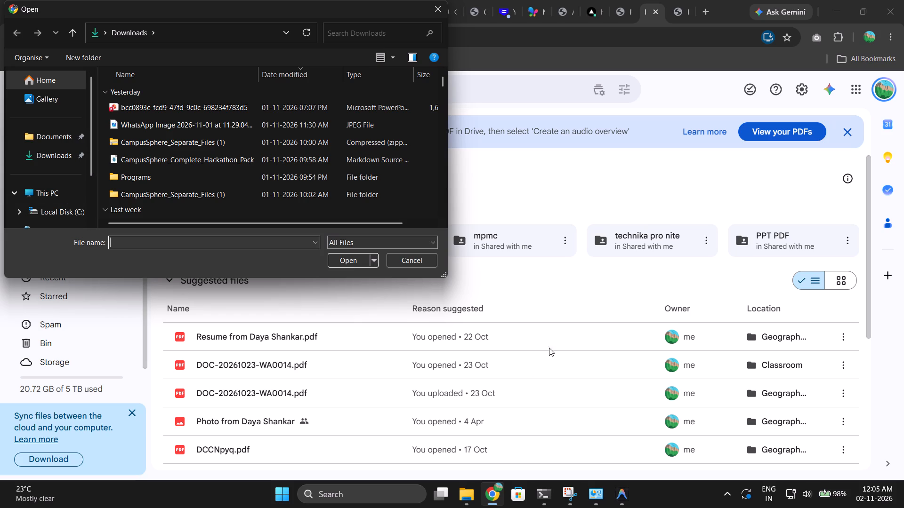
pyautogui.moveTo(443, 273); pyautogui.dragTo(645, 448)
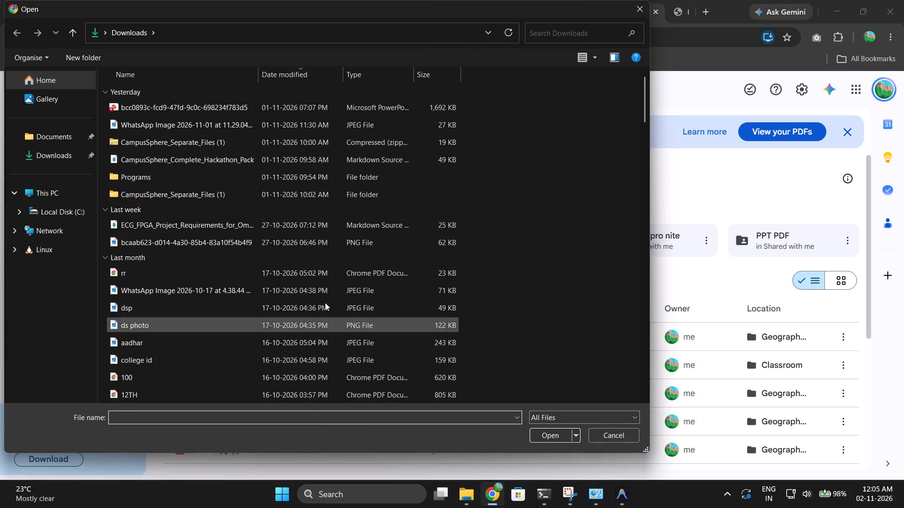
pyautogui.click(75, 191)
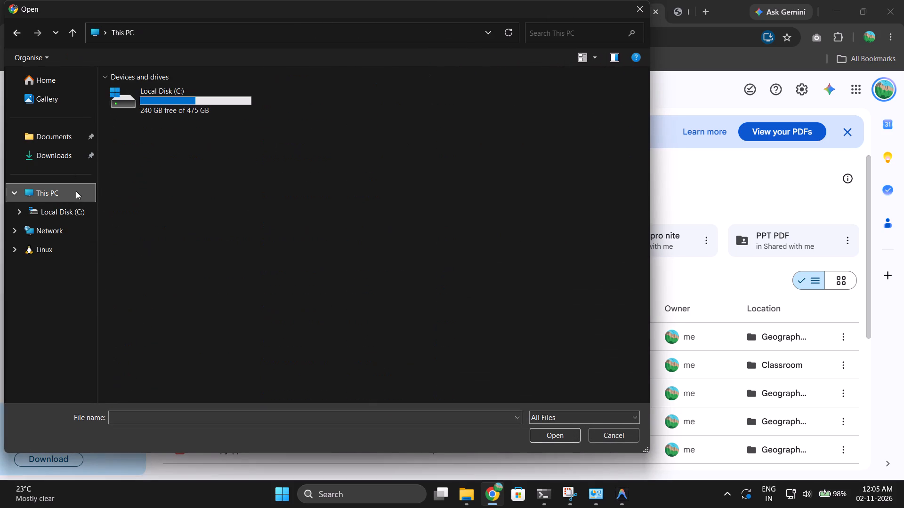
pyautogui.doubleClick(136, 101)
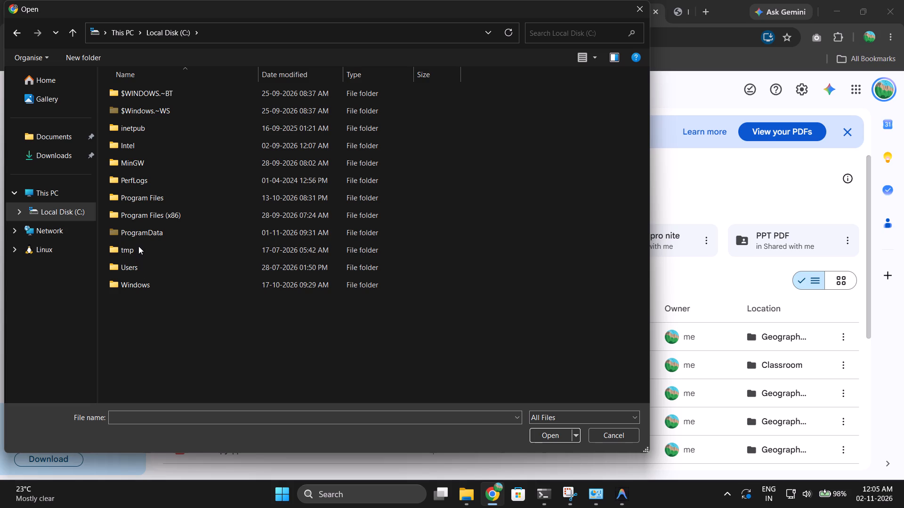
pyautogui.doubleClick(133, 269)
pyautogui.doubleClick(145, 97)
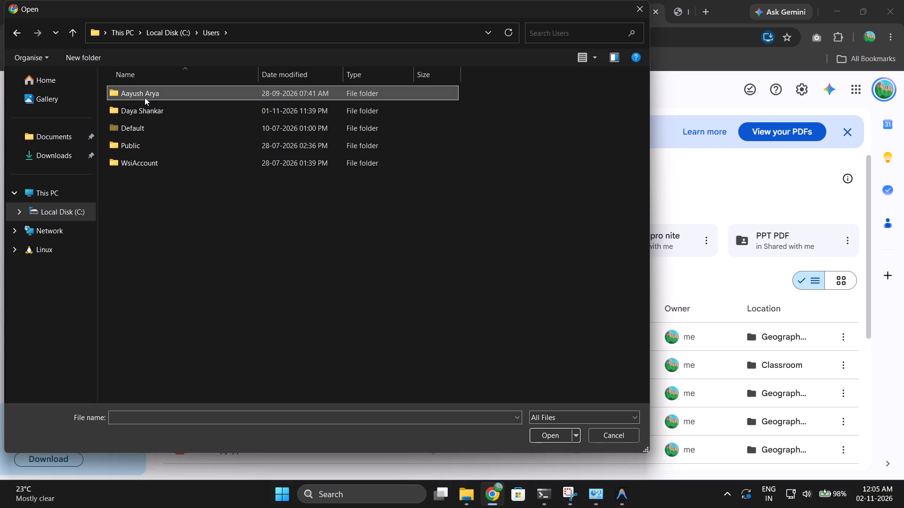
pyautogui.click(531, 275)
pyautogui.click(530, 267)
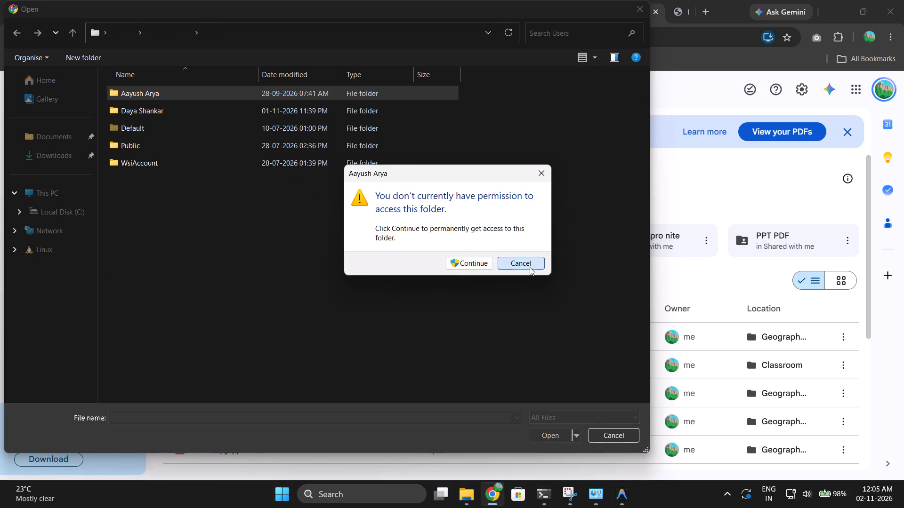
pyautogui.doubleClick(118, 115)
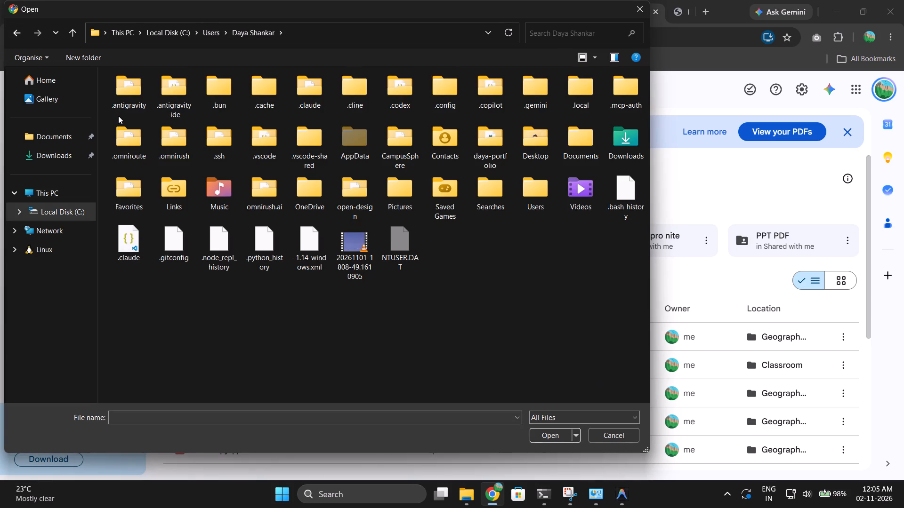
pyautogui.doubleClick(598, 190)
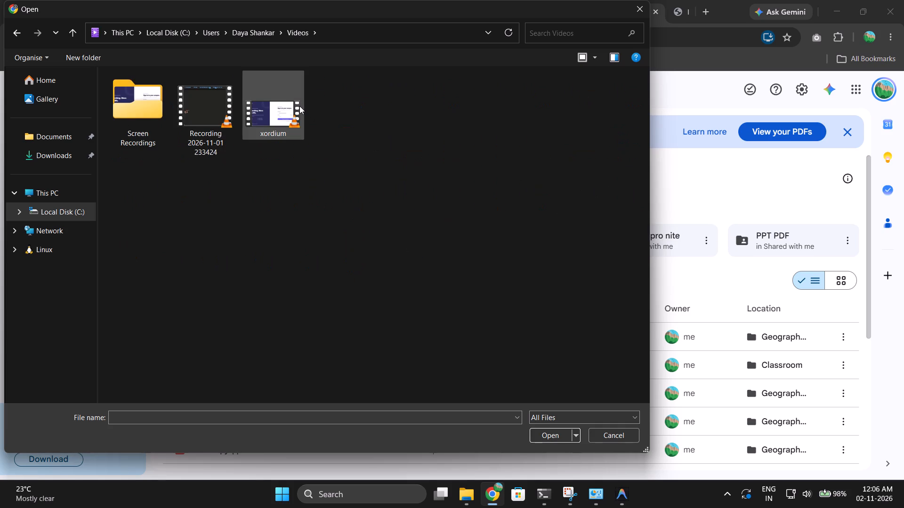
pyautogui.click(282, 115)
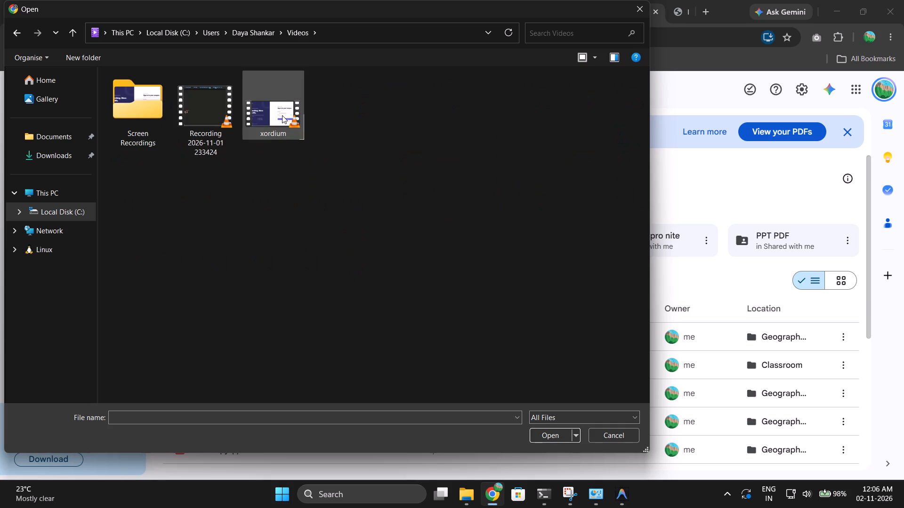
pyautogui.click(282, 115)
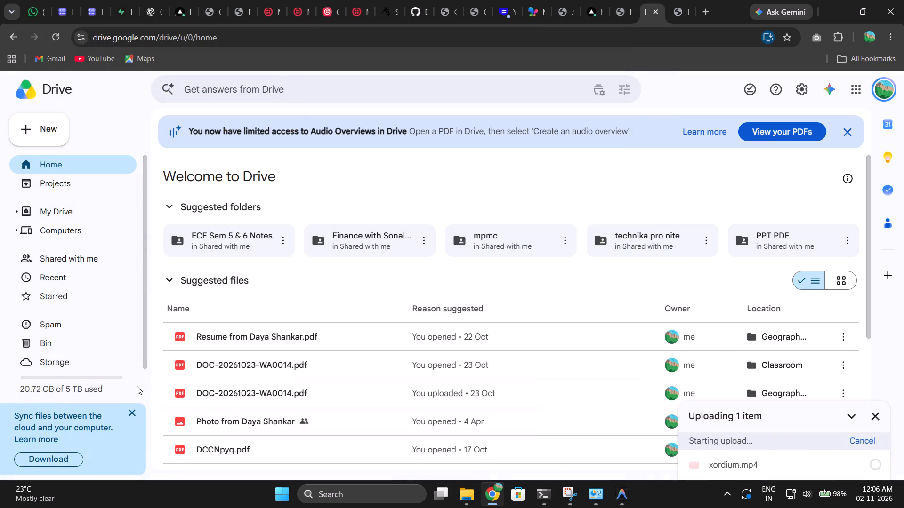
# Dismiss the Drive suggestion about syncing files between the cloud and the computer.
pyautogui.click(130, 416)
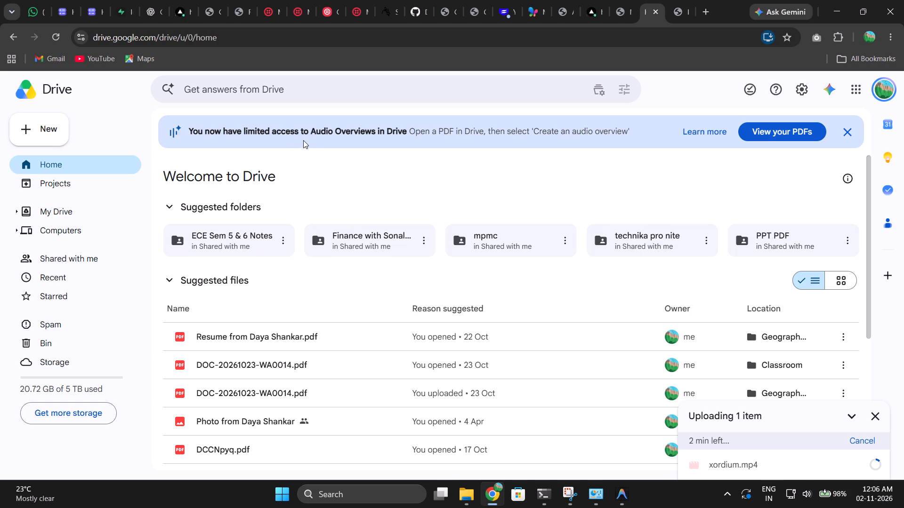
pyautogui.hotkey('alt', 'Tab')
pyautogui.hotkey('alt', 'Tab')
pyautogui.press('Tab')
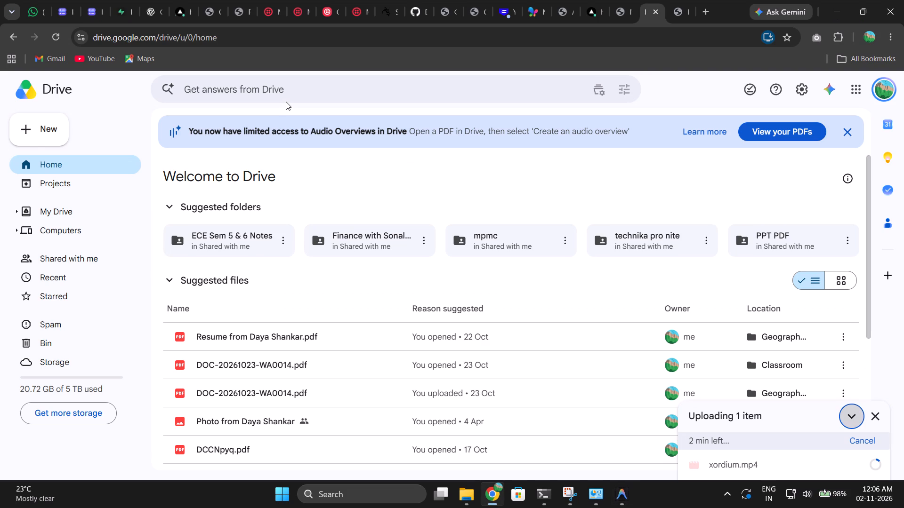
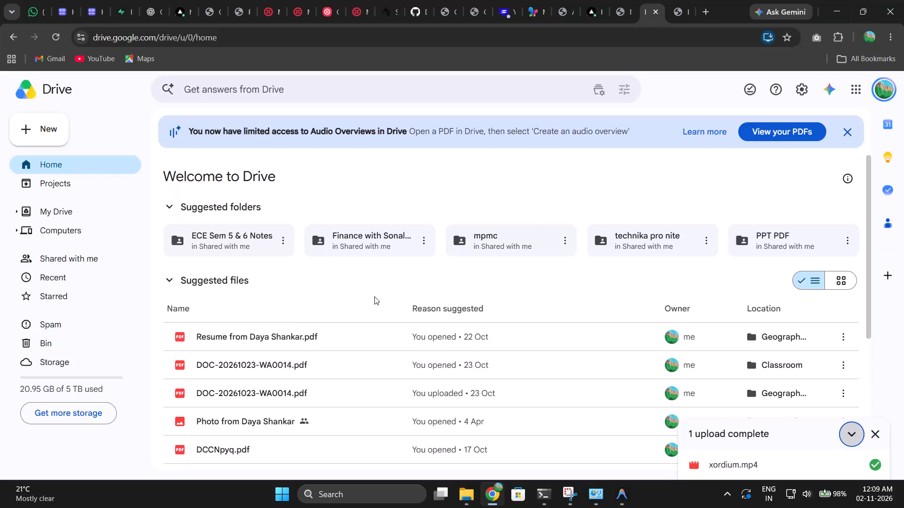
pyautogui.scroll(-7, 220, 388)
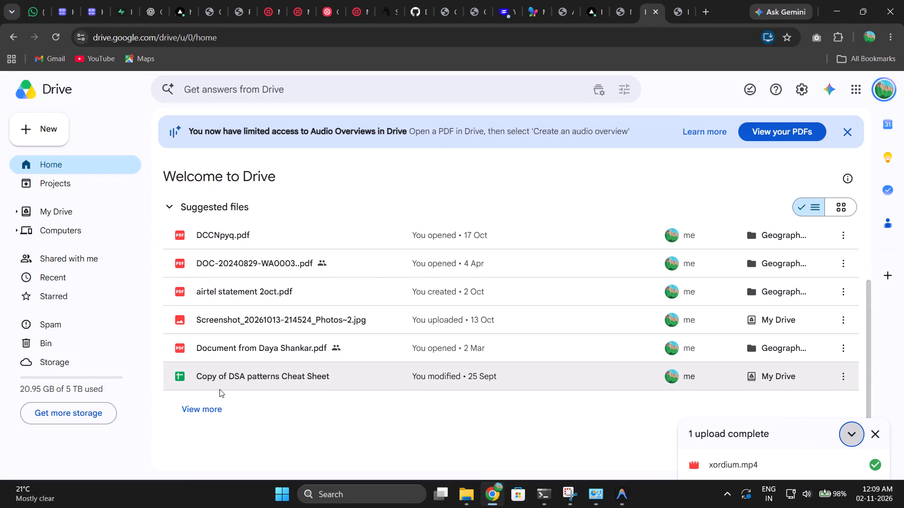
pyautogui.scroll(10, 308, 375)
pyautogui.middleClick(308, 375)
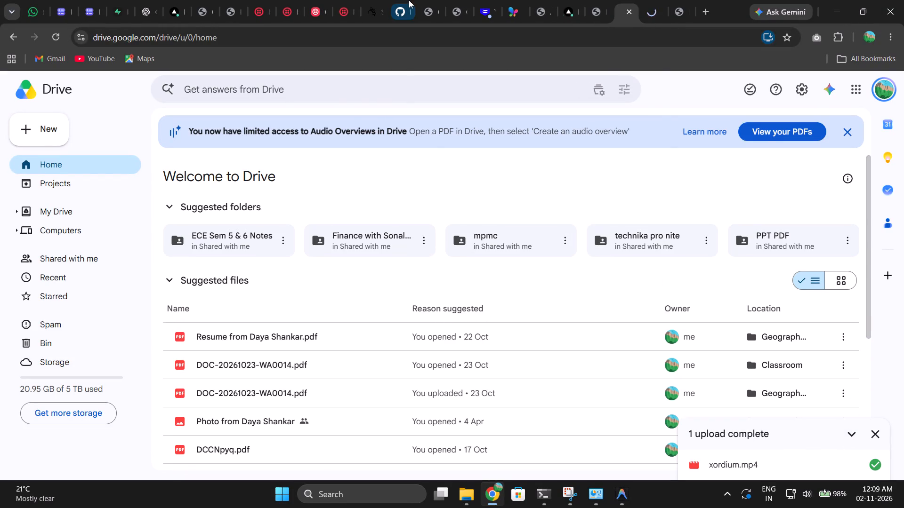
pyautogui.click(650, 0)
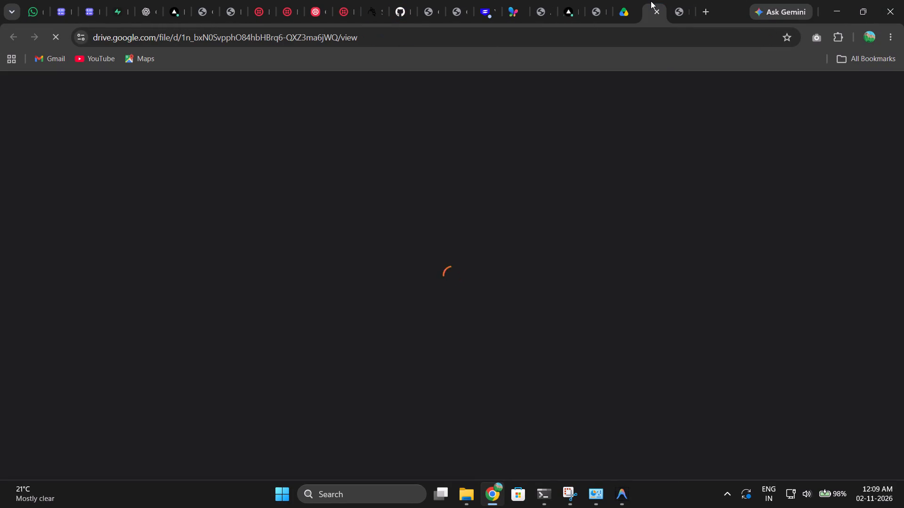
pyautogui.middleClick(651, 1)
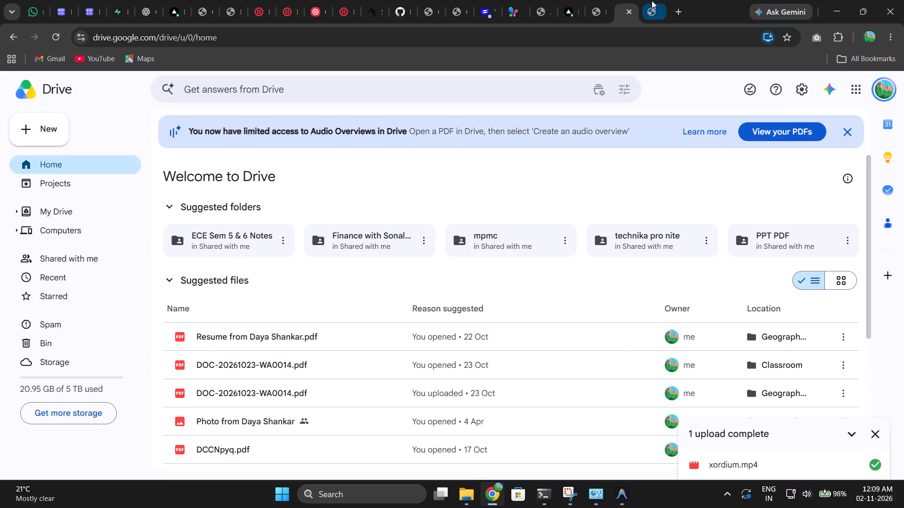
# Close the leftover browser tab next to the Drive tab.
pyautogui.click(653, 0)
pyautogui.middleClick(653, 1)
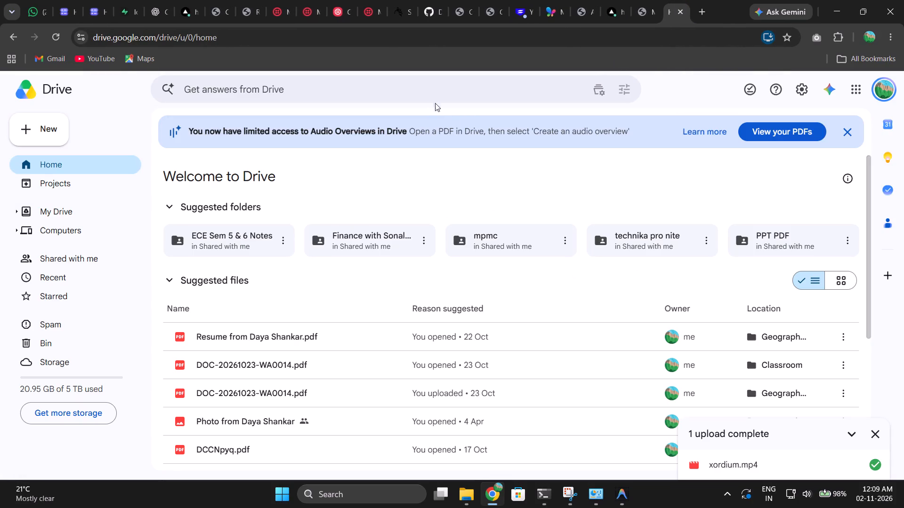
# Search Drive for "xor" and open the xordium.mp4 video.
pyautogui.click(435, 86)
pyautogui.write('xor')
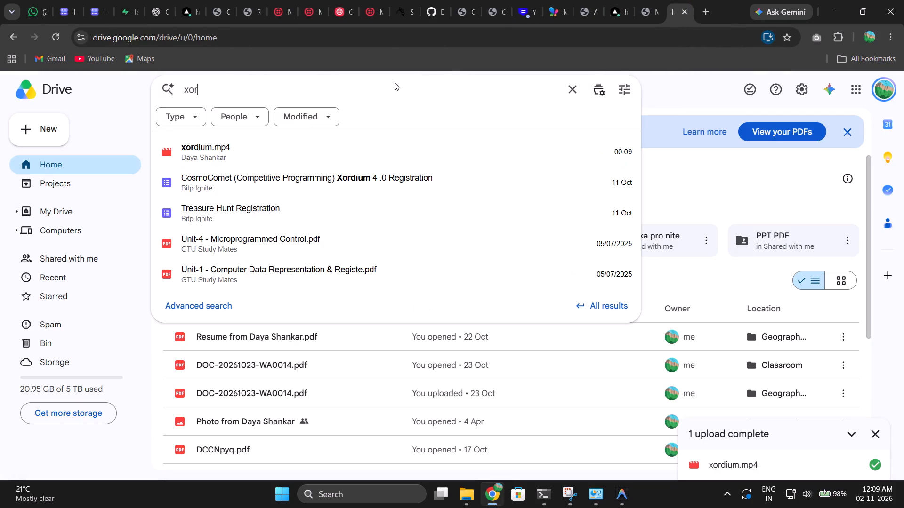
pyautogui.click(386, 151)
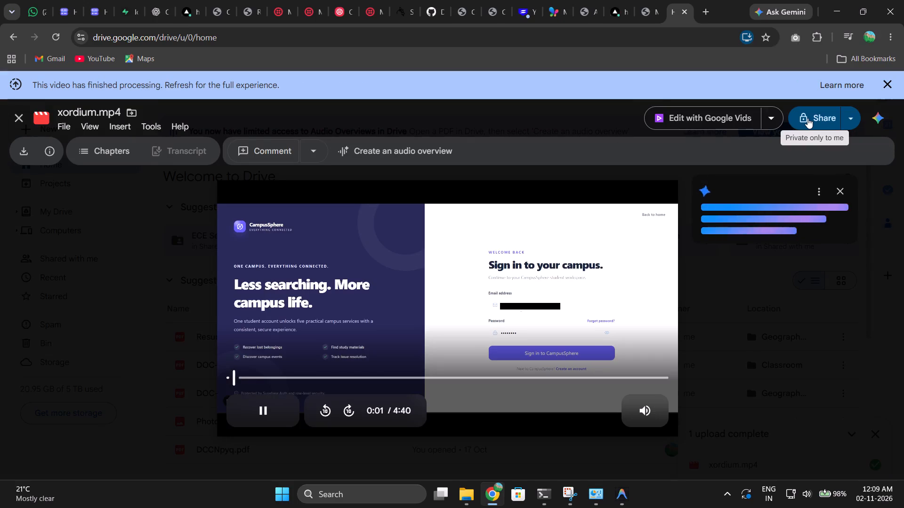
# Share xordium.mp4 with general access set to Anyone with the link, and copy its sharing link.
pyautogui.click(807, 118)
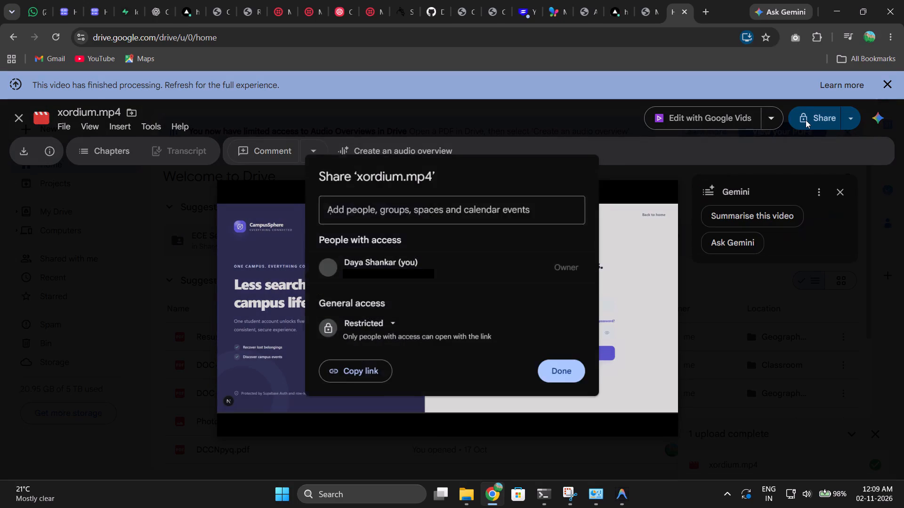
pyautogui.click(388, 318)
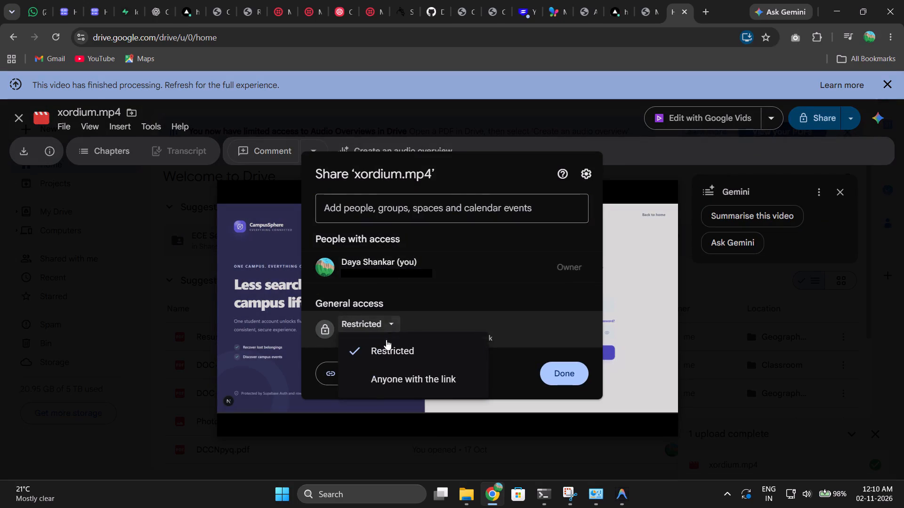
pyautogui.click(379, 372)
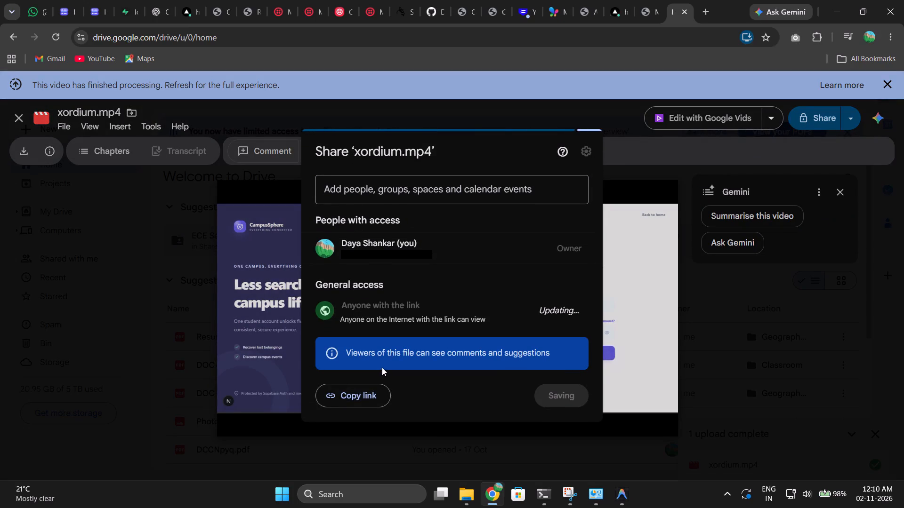
pyautogui.click(357, 394)
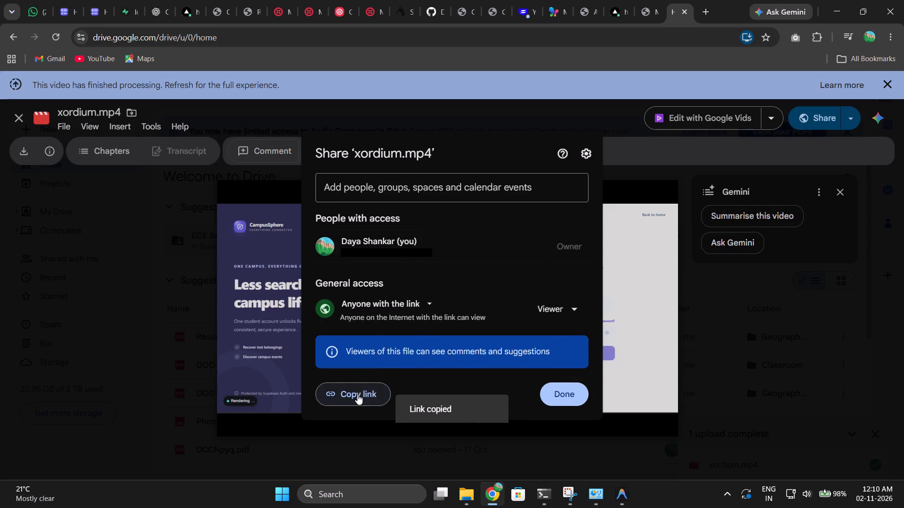
pyautogui.click(551, 393)
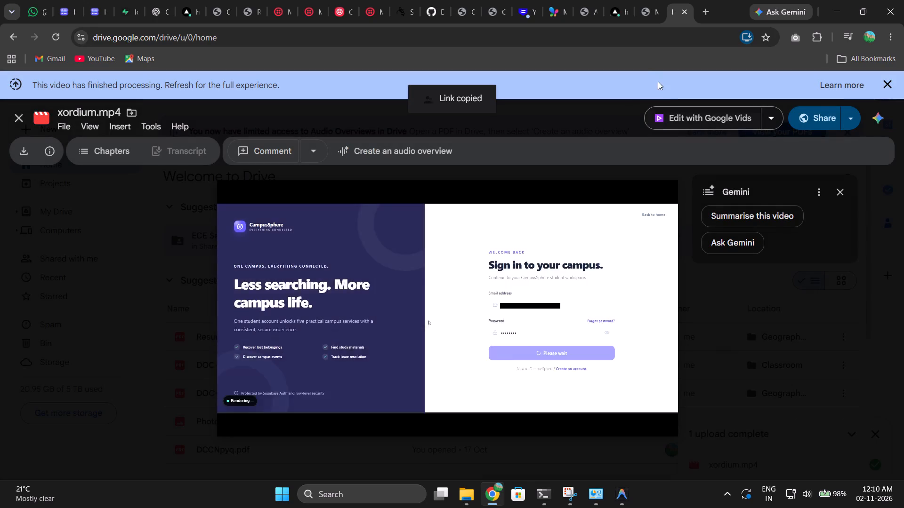
pyautogui.middleClick(677, 12)
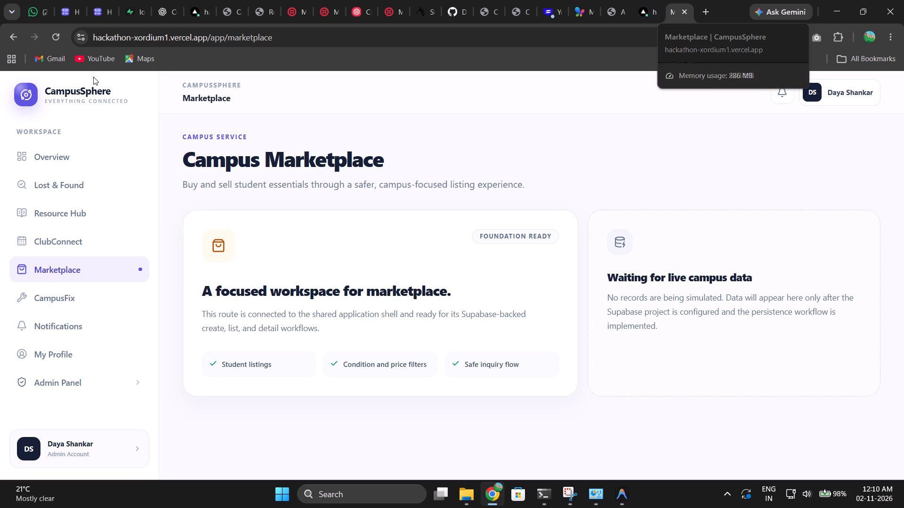
pyautogui.click(73, 0)
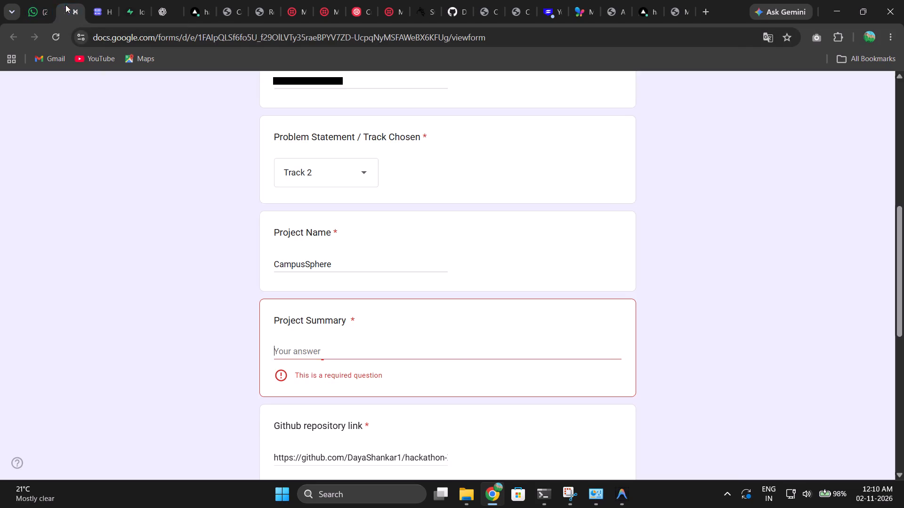
pyautogui.hotkey('ctrl', 'v')
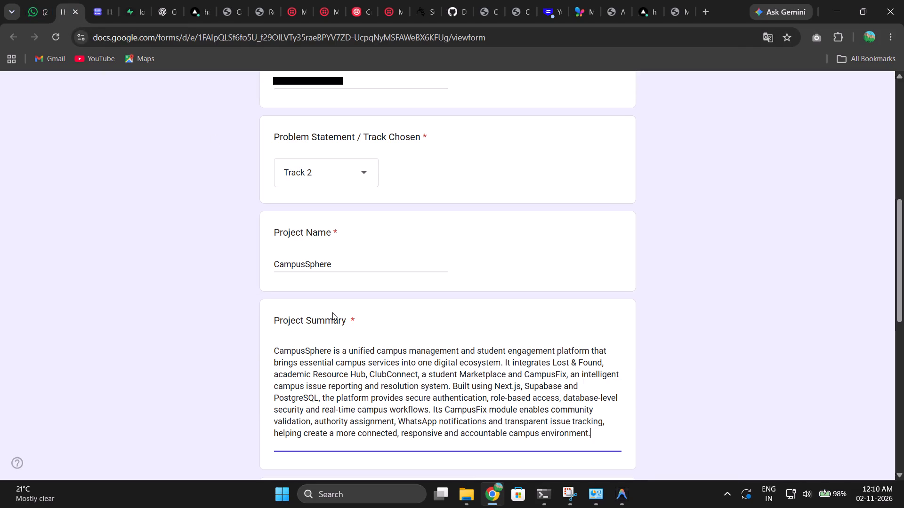
# Submit the completed hackathon form.
pyautogui.scroll(-2, 340, 315)
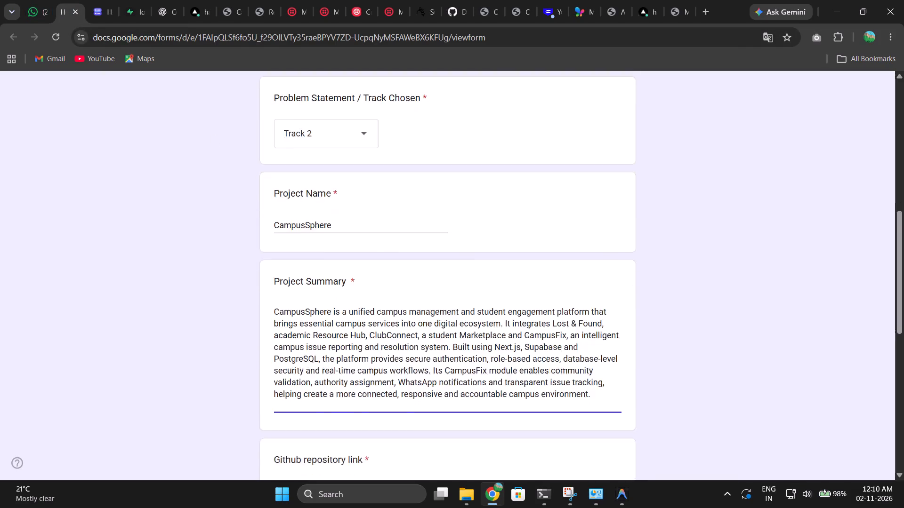
pyautogui.scroll(-1, 349, 336)
pyautogui.scroll(-3, 434, 352)
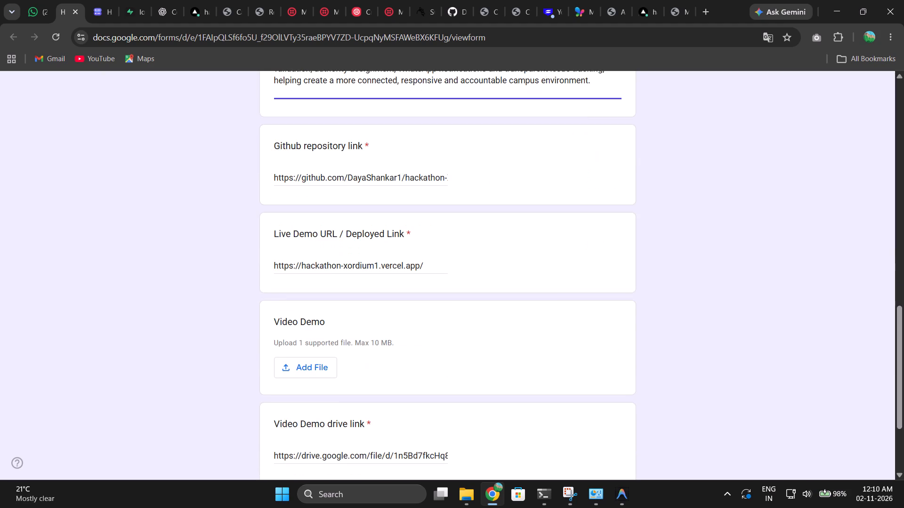
pyautogui.scroll(-2, 434, 352)
pyautogui.click(297, 390)
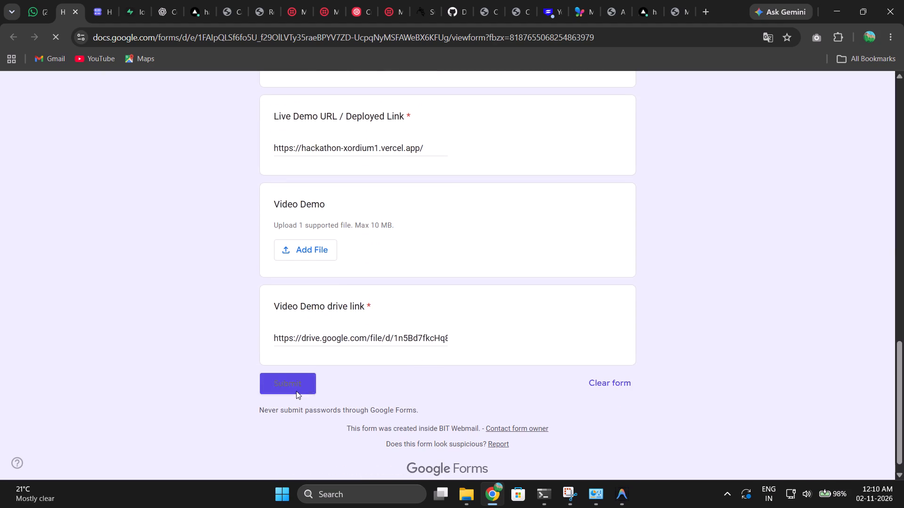
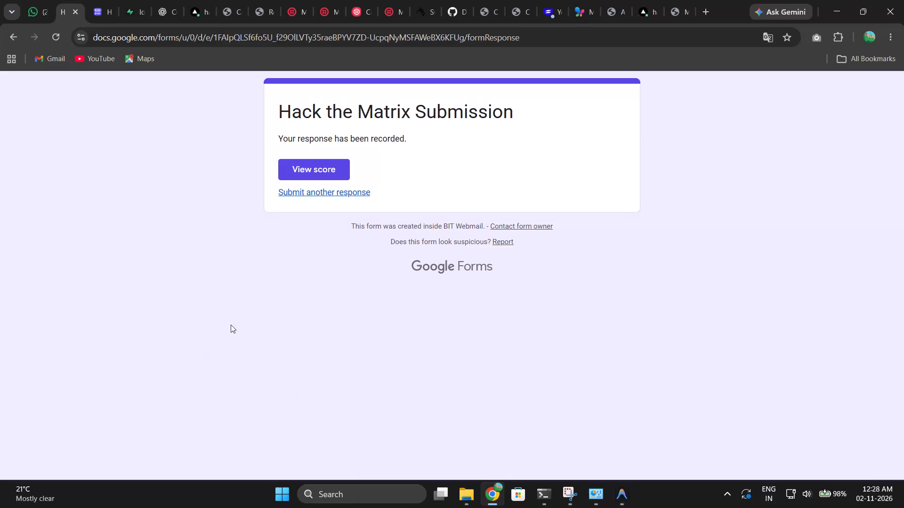
# Open the submitted response's score view and review every recorded answer, from the team name down to the video demo drive link.
pyautogui.click(310, 166)
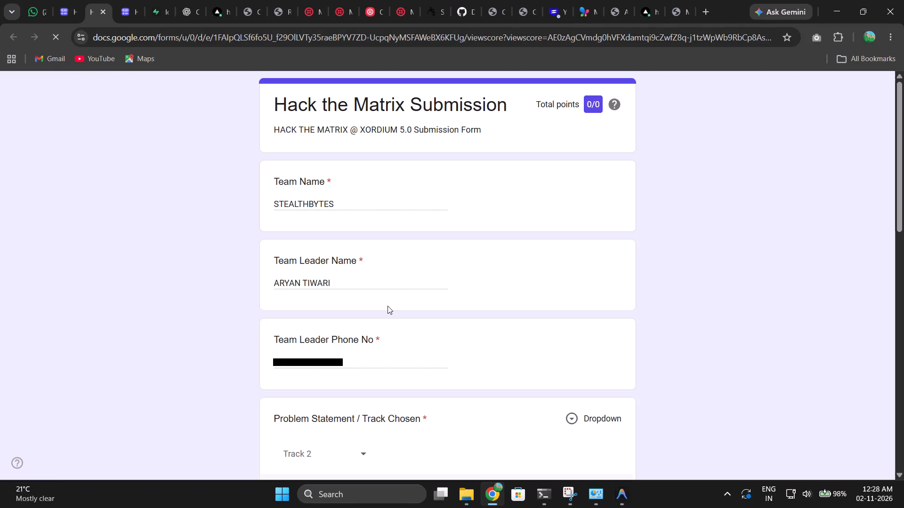
pyautogui.scroll(-2, 387, 306)
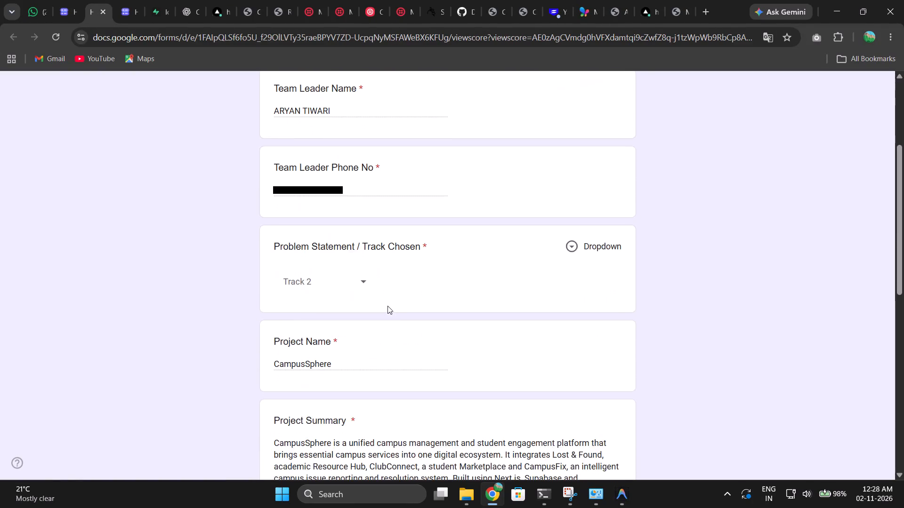
pyautogui.scroll(-4, 387, 306)
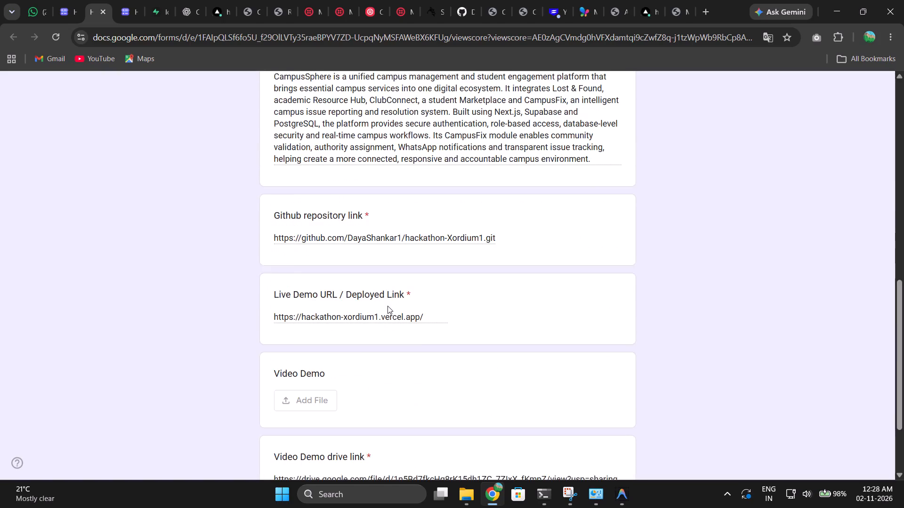
pyautogui.scroll(-3, 387, 306)
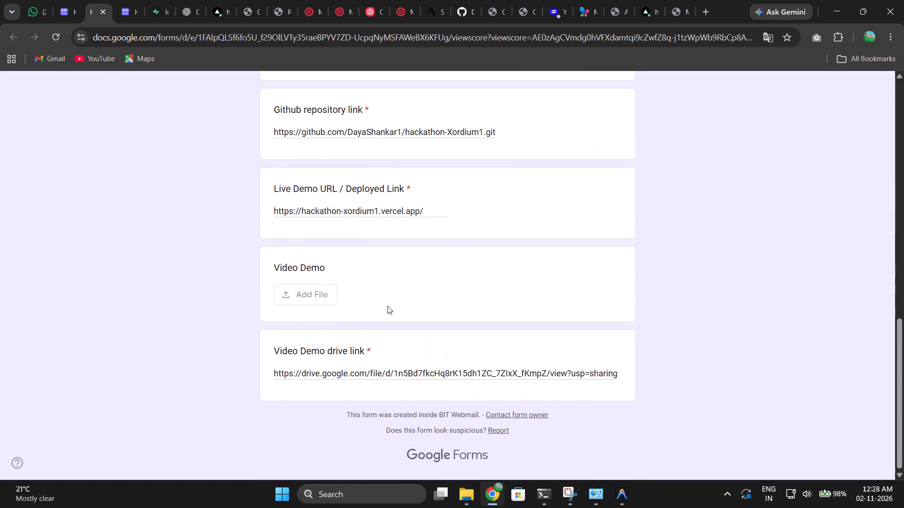
pyautogui.scroll(-1, 387, 306)
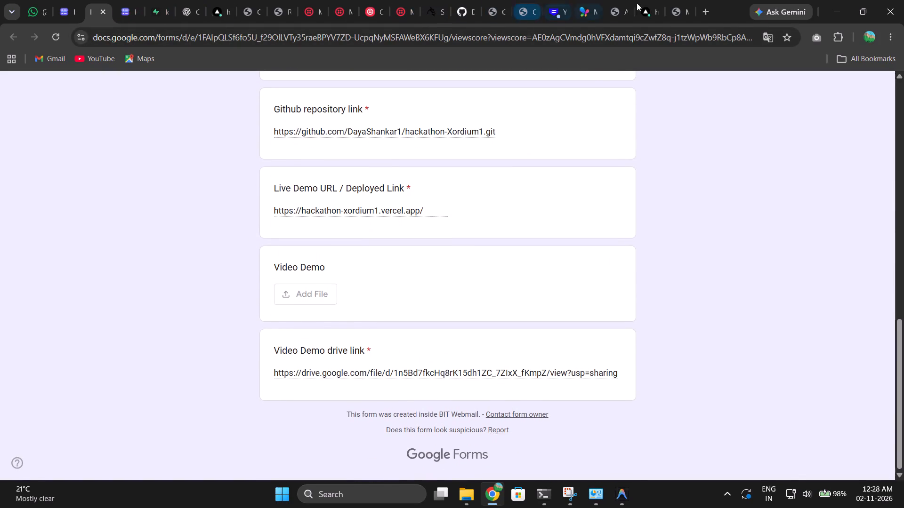
pyautogui.click(524, 376)
pyautogui.hotkey('ctrl', 'a')
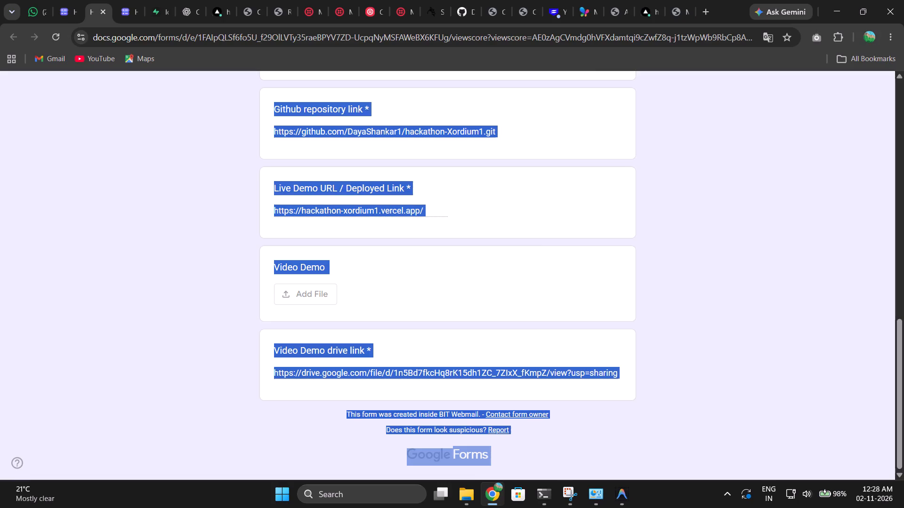
pyautogui.click(673, 276)
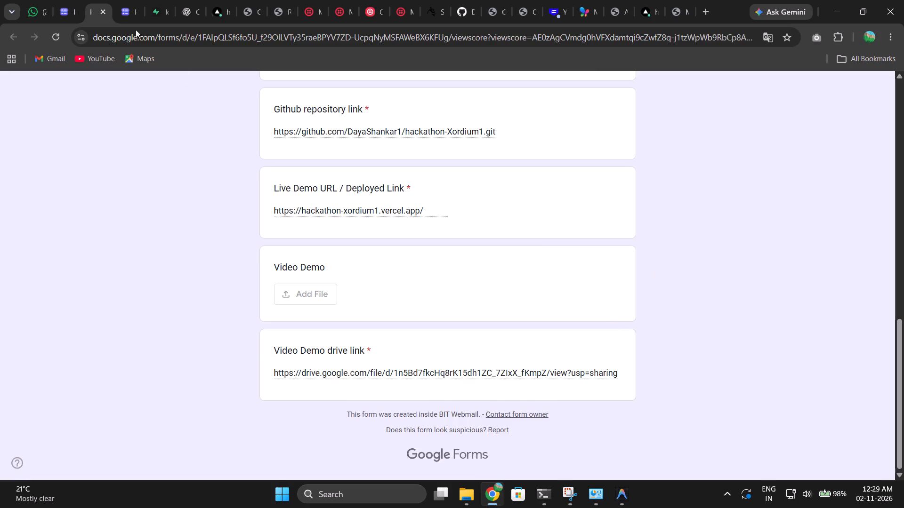
# Close the browser tab holding the HACK THE MATRIX team registration form.
pyautogui.click(136, 11)
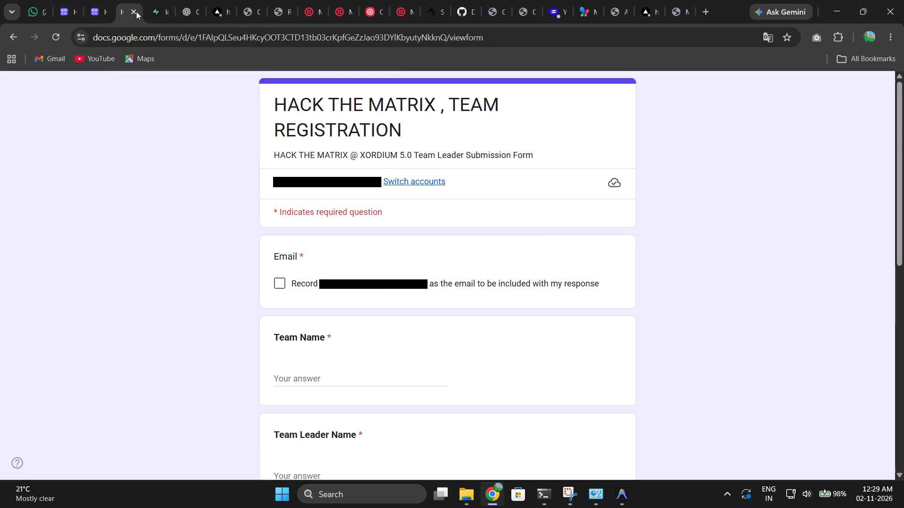
pyautogui.click(134, 11)
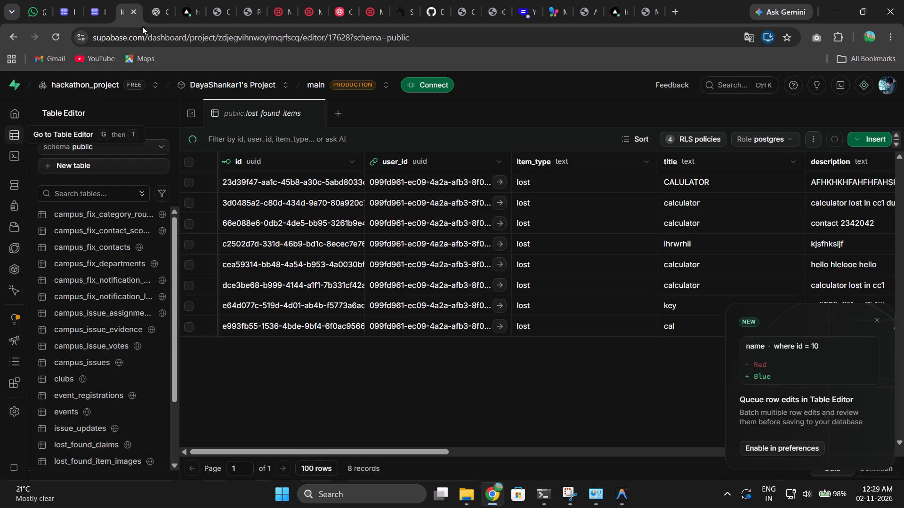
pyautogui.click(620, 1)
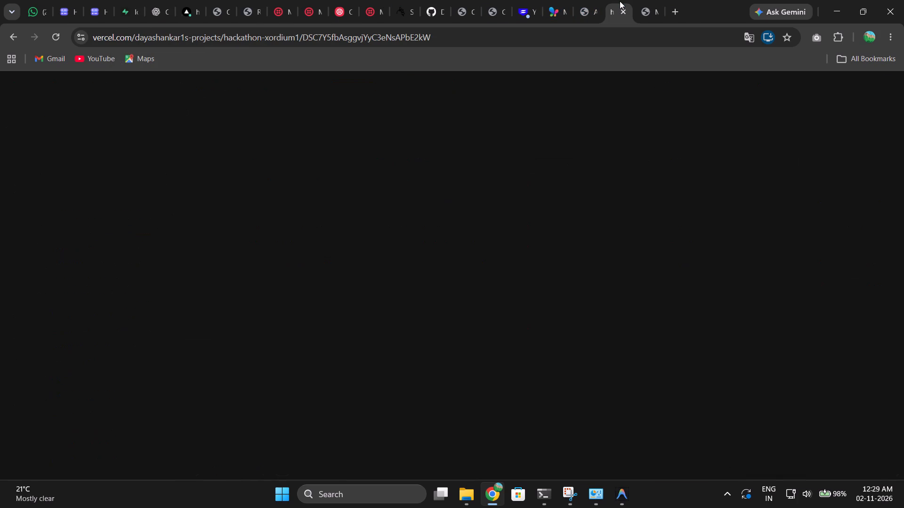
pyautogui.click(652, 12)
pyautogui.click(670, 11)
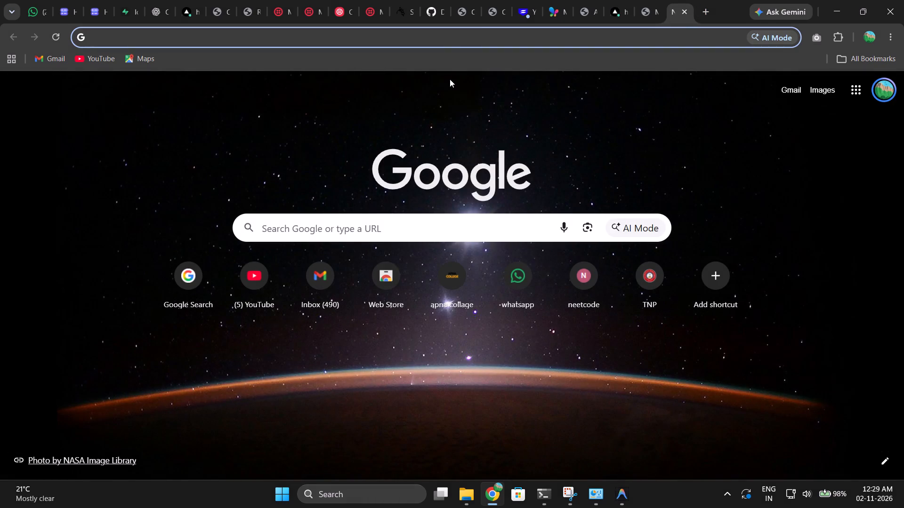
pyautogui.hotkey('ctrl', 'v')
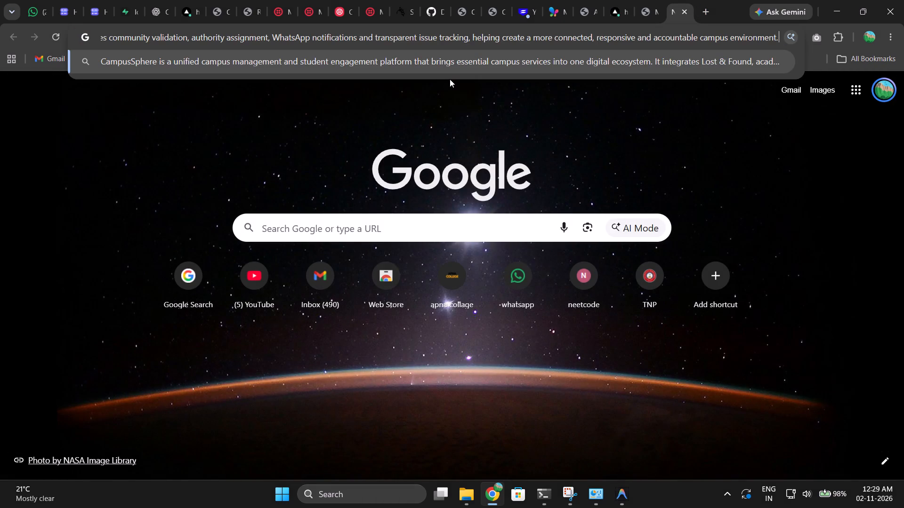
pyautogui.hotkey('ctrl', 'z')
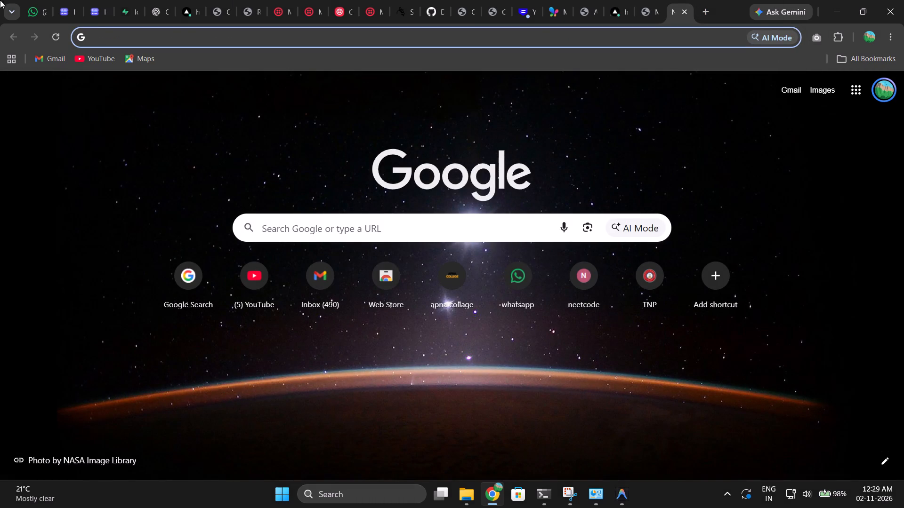
# Return to the Hack the Matrix Submission confirmation page, reopen the score view and check the recorded project answers and links again.
pyautogui.click(66, 5)
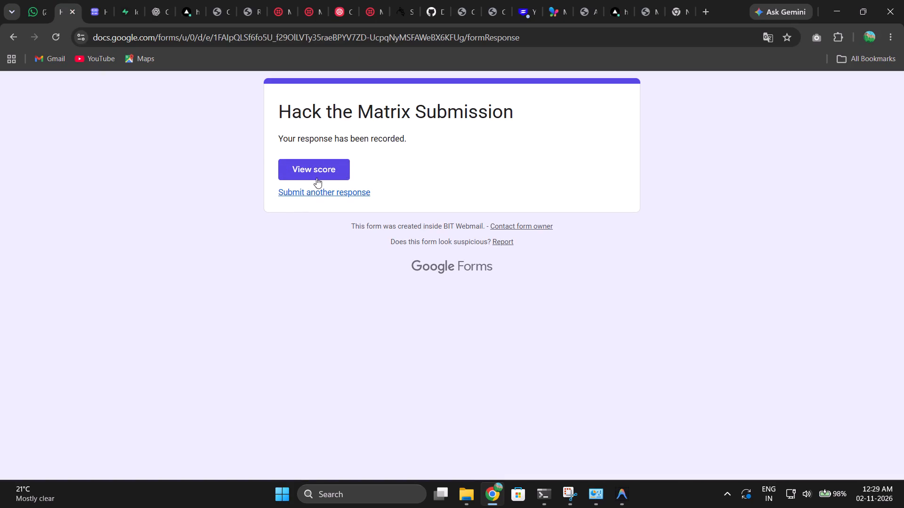
pyautogui.click(317, 174)
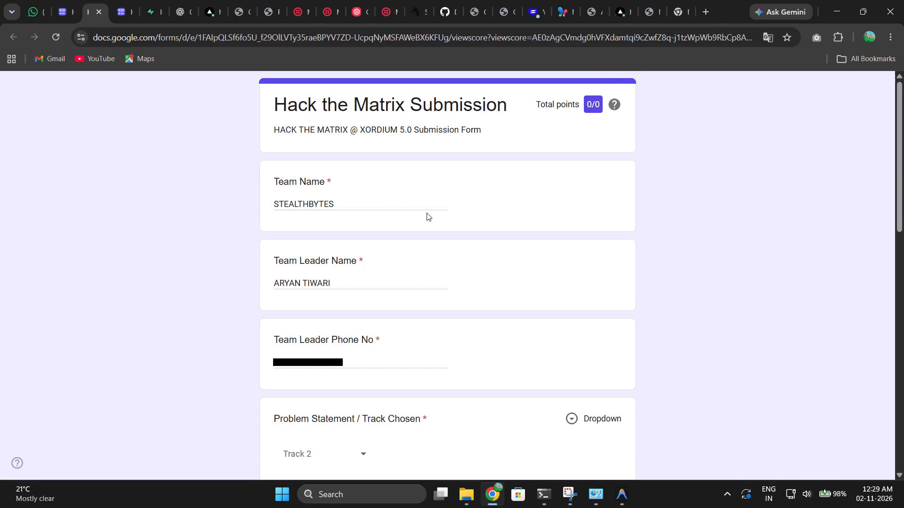
pyautogui.scroll(-6, 432, 217)
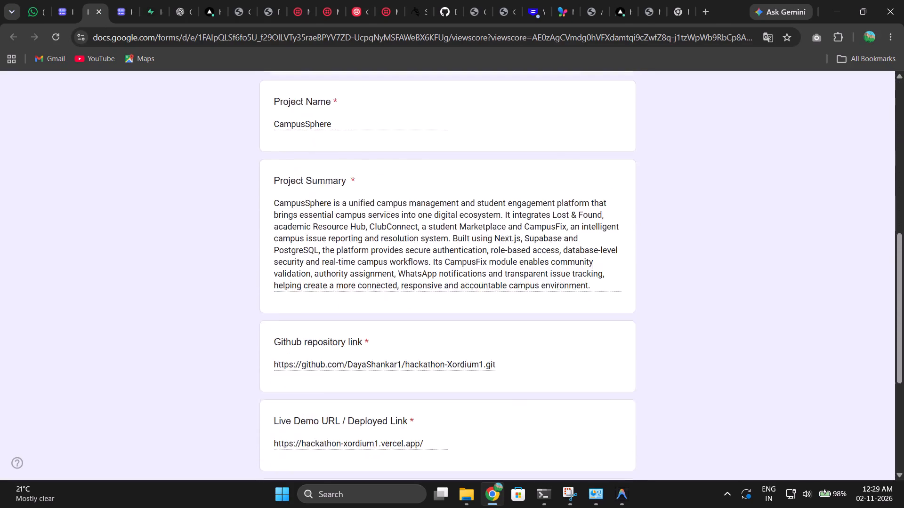
pyautogui.scroll(-3, 432, 217)
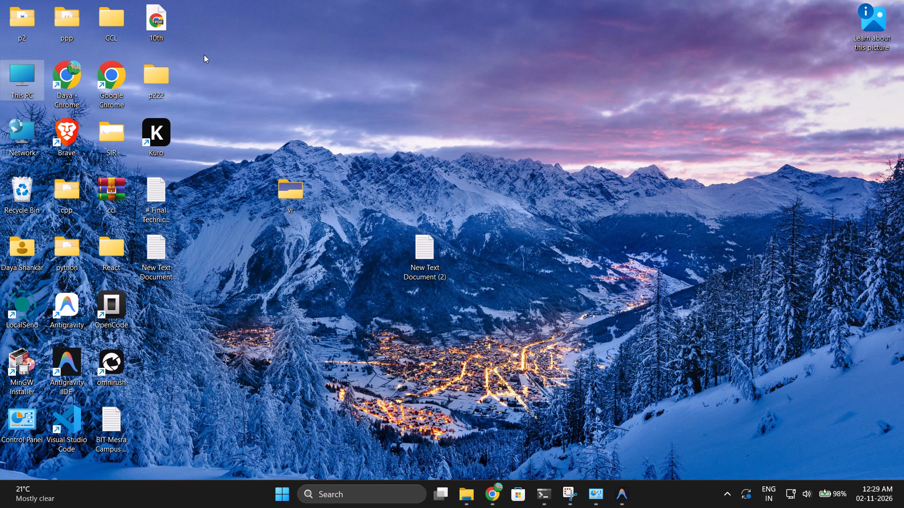
# From the desktop, browse This PC to the Videos folder of the user profile on Local Disk (C:) and play the xordium video.
pyautogui.doubleClick(22, 84)
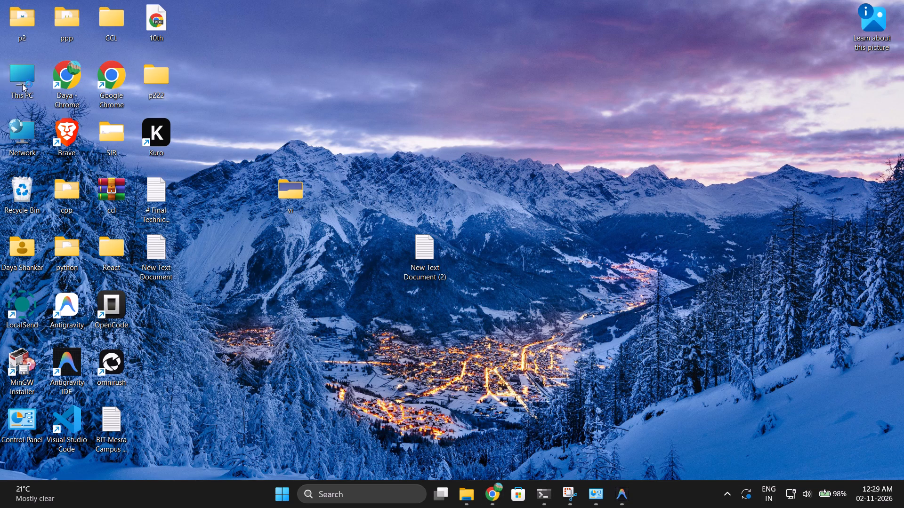
pyautogui.doubleClick(167, 110)
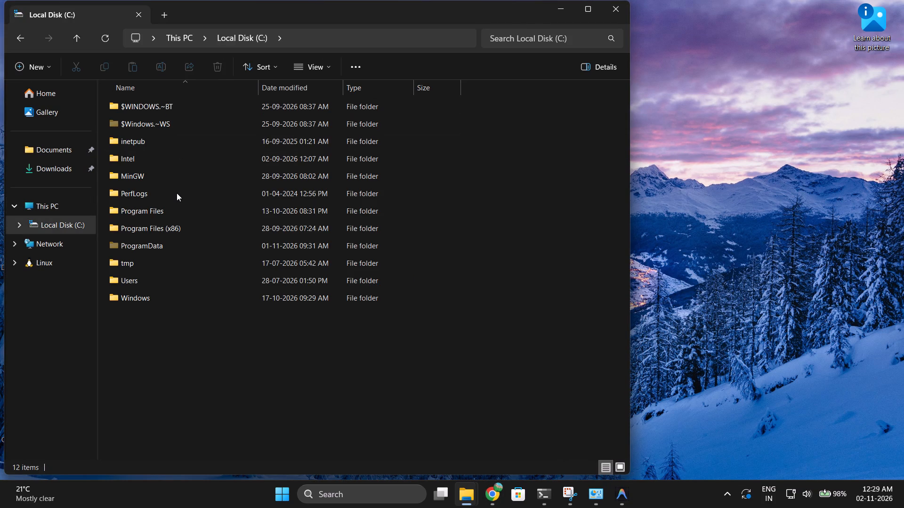
pyautogui.doubleClick(193, 276)
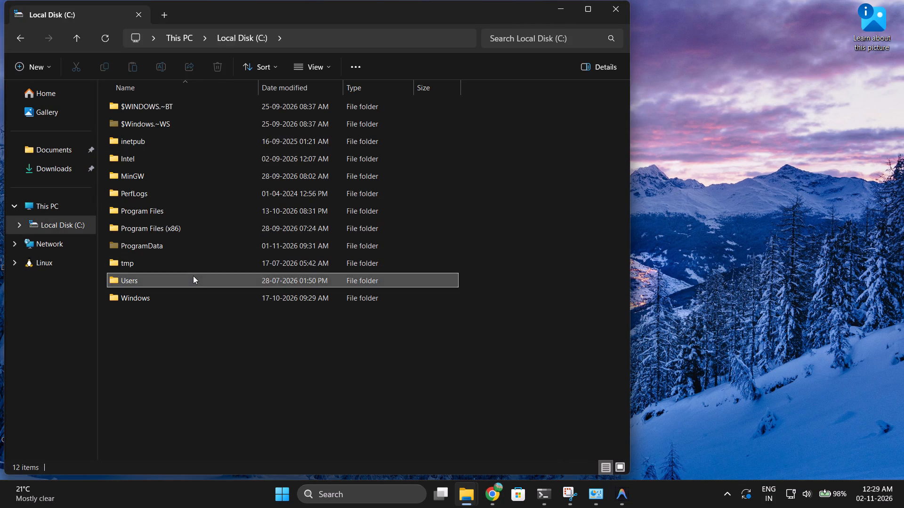
pyautogui.doubleClick(185, 119)
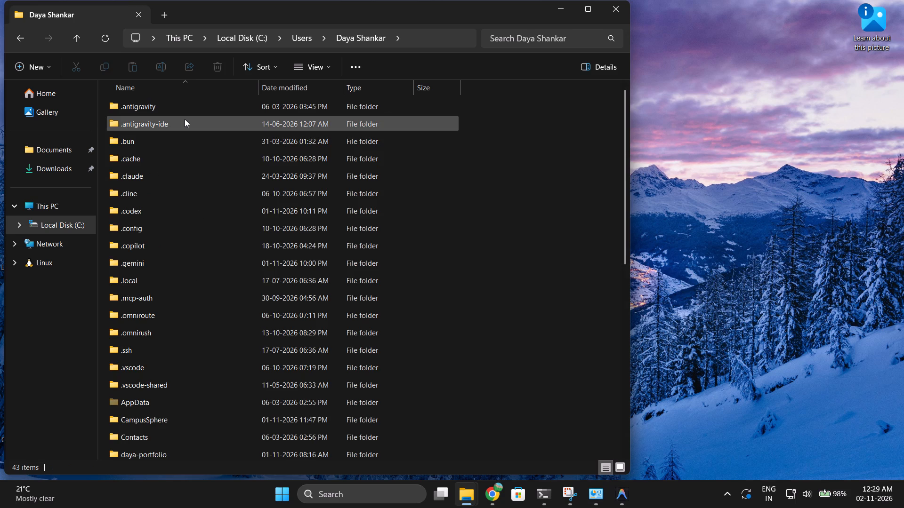
pyautogui.scroll(-6, 185, 119)
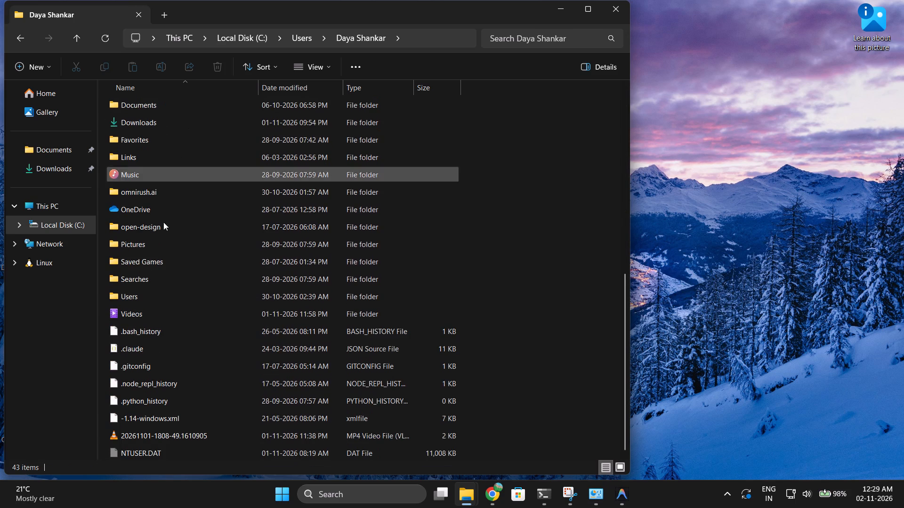
pyautogui.doubleClick(169, 313)
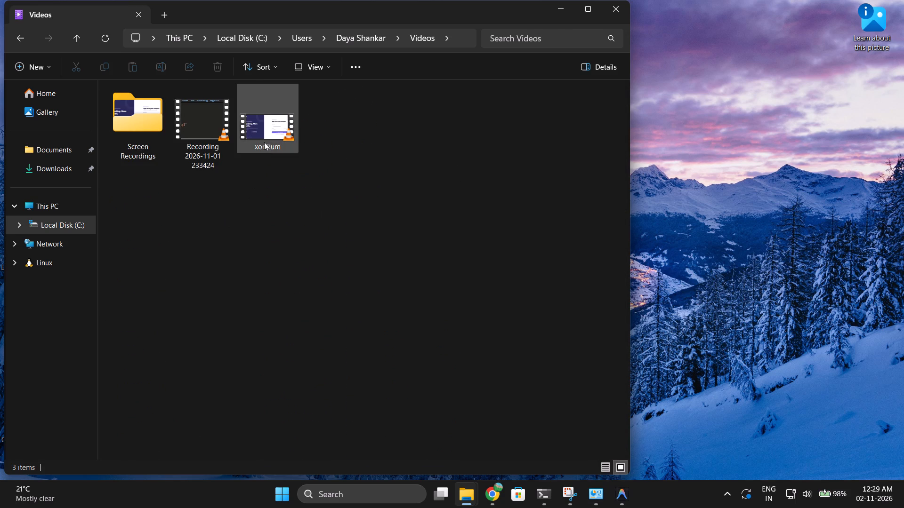
pyautogui.doubleClick(264, 142)
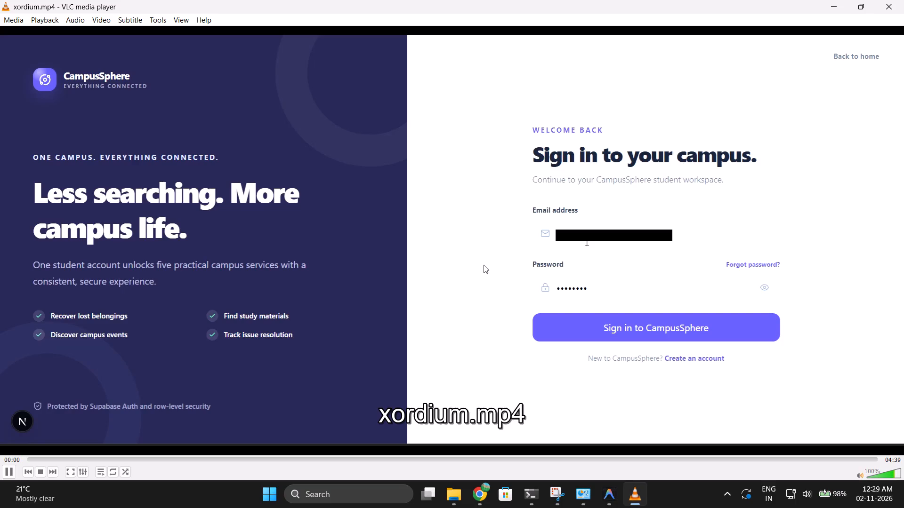
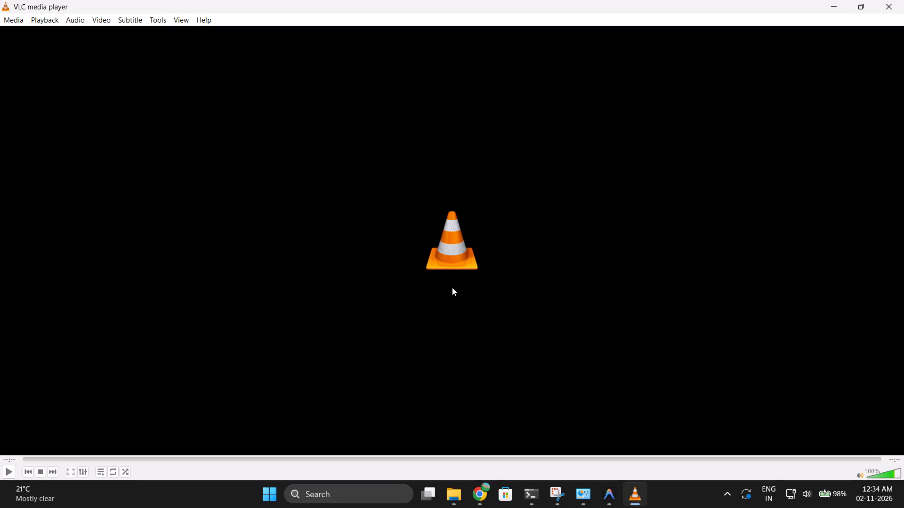
# Close the VLC media player and the Videos folder window to get back to the desktop.
pyautogui.click(903, 0)
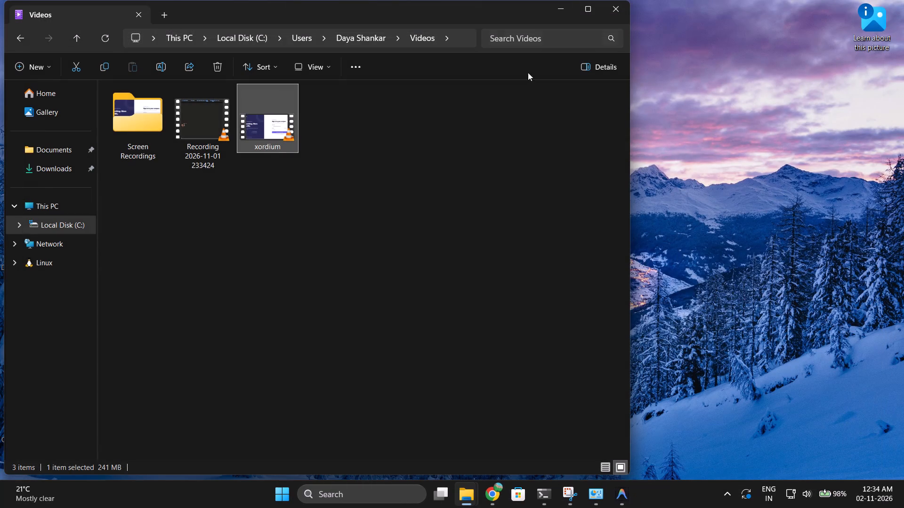
pyautogui.click(613, 6)
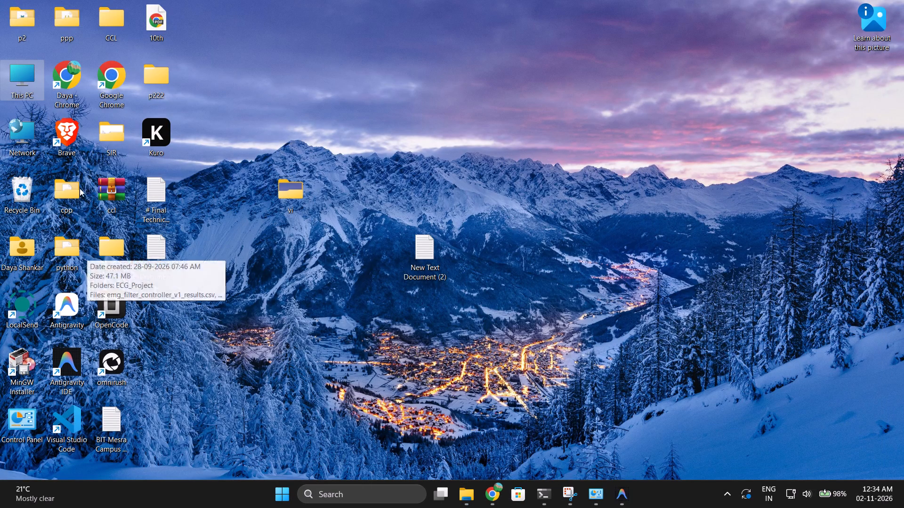
# Open a new Chrome window from the personal profile's desktop shortcut and maximize it.
pyautogui.doubleClick(75, 83)
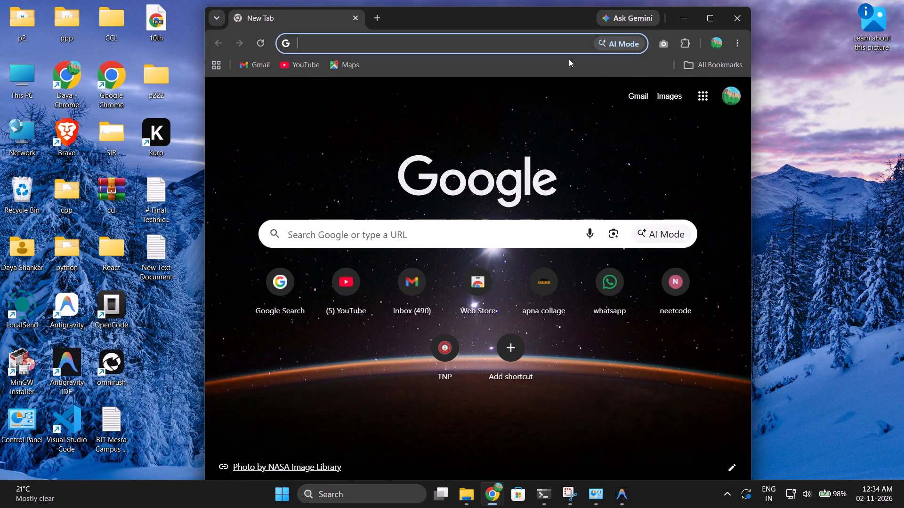
pyautogui.click(707, 9)
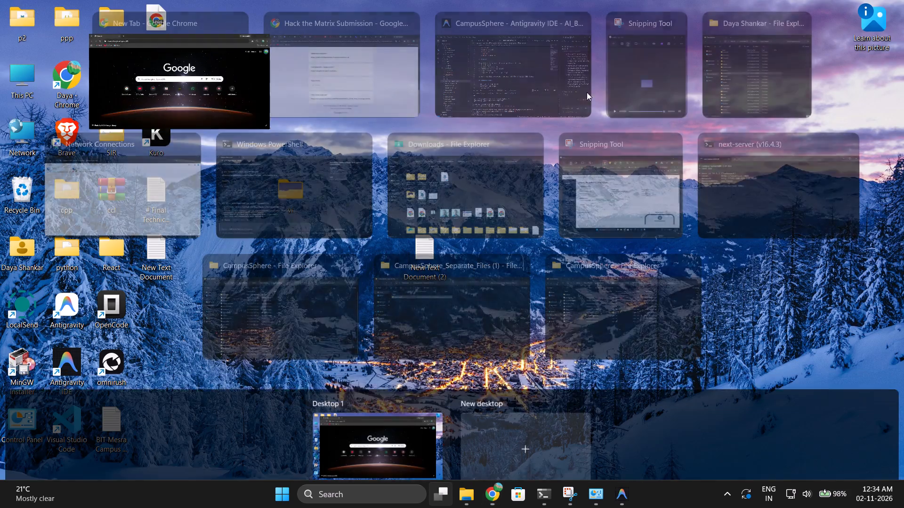
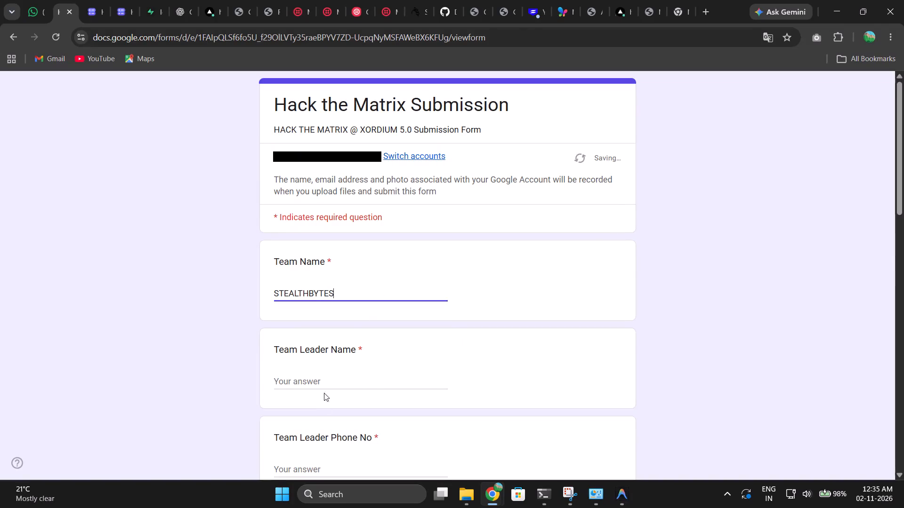
# Enter the team leader's full name in lowercase in the Team Leader Name field.
pyautogui.click(323, 382)
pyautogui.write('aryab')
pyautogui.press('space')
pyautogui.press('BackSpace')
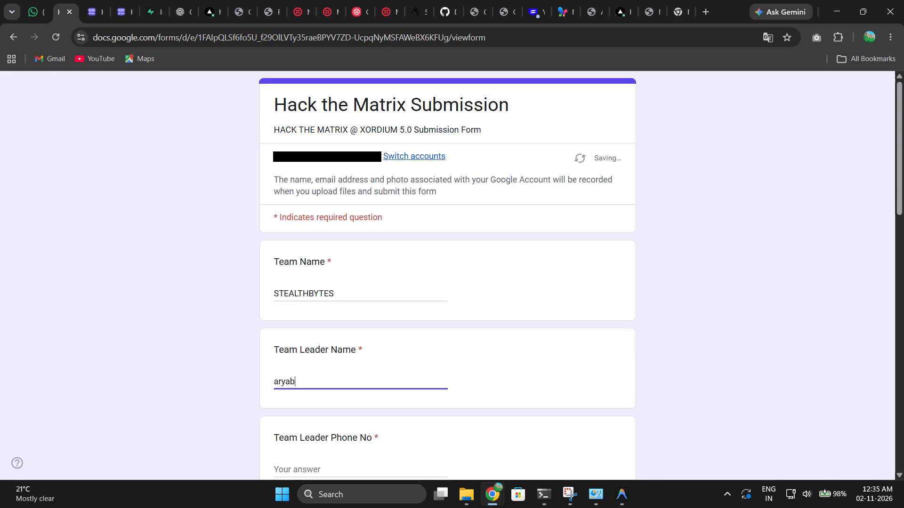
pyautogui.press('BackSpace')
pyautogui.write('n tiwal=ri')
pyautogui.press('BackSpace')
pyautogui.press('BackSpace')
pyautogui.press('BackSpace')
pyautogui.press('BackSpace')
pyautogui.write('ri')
# Copy the team leader's phone number from the previously submitted response into the new form's Team Leader Phone No field.
pyautogui.scroll(-2, 329, 367)
pyautogui.click(329, 337)
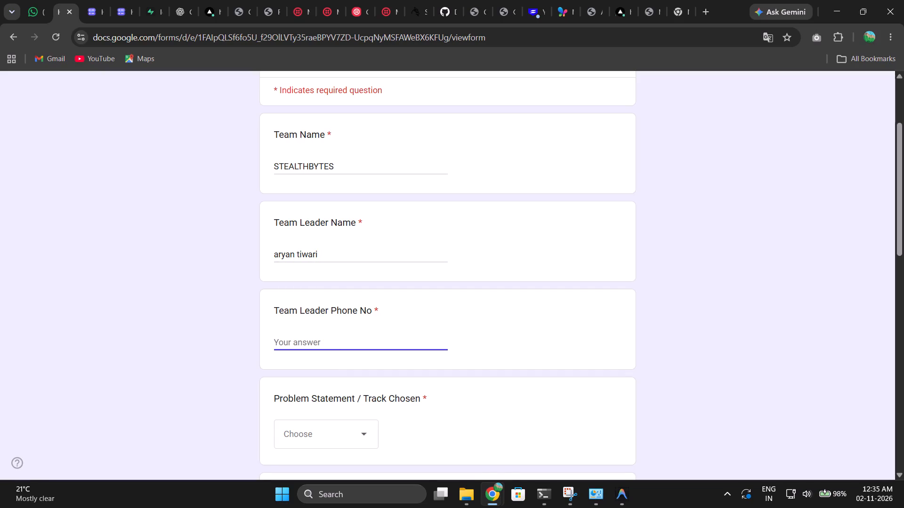
pyautogui.click(93, 20)
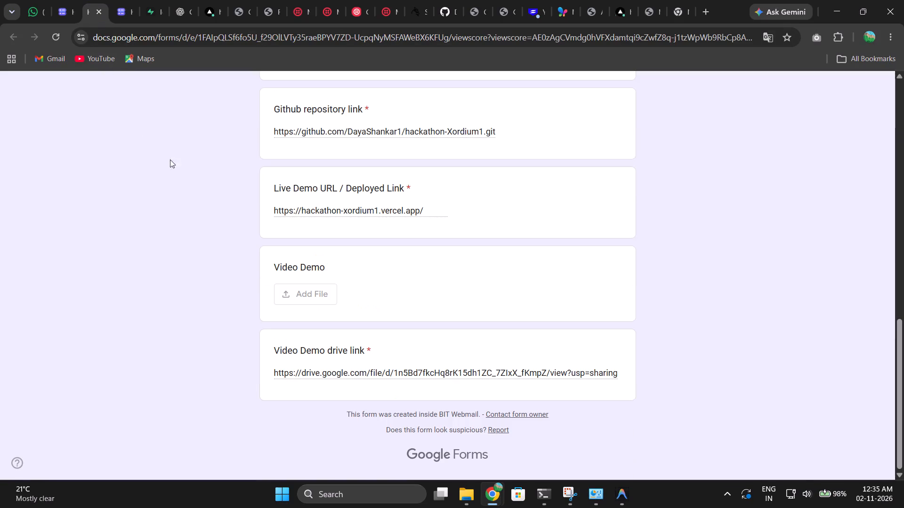
pyautogui.scroll(5, 180, 204)
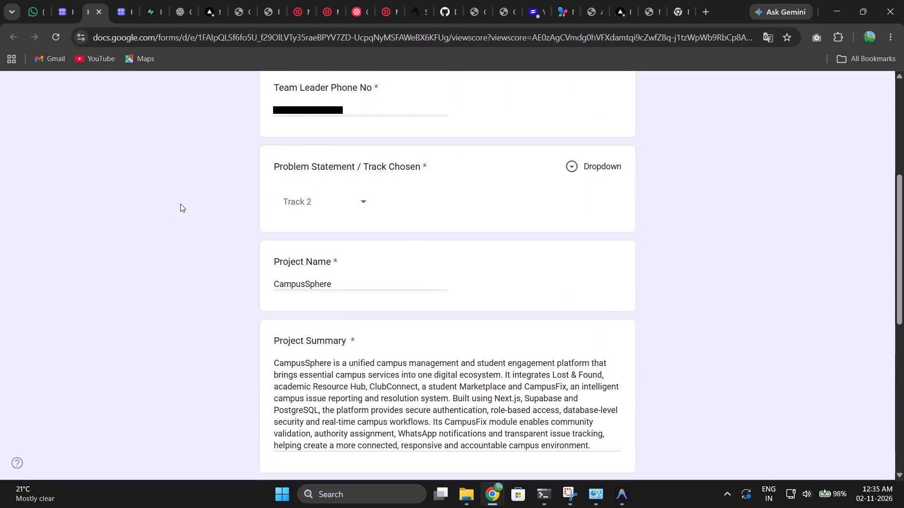
pyautogui.scroll(2, 180, 204)
pyautogui.moveTo(353, 270); pyautogui.dragTo(306, 272)
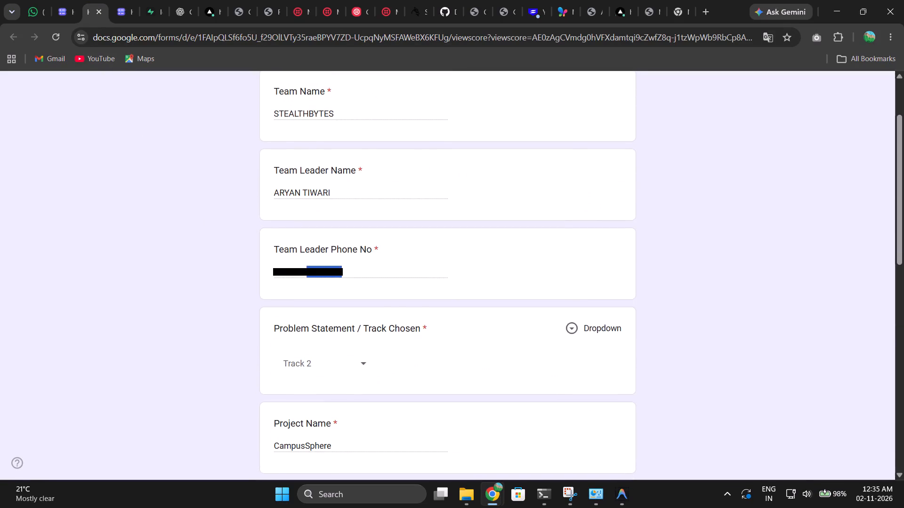
pyautogui.moveTo(306, 272); pyautogui.dragTo(267, 273)
pyautogui.hotkey('ctrl', 'c')
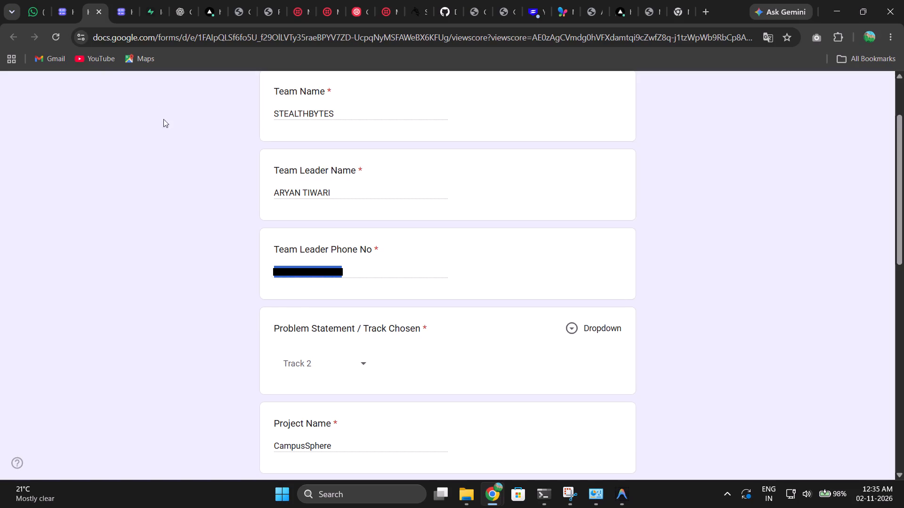
pyautogui.click(68, 8)
pyautogui.hotkey('ctrl', 'v')
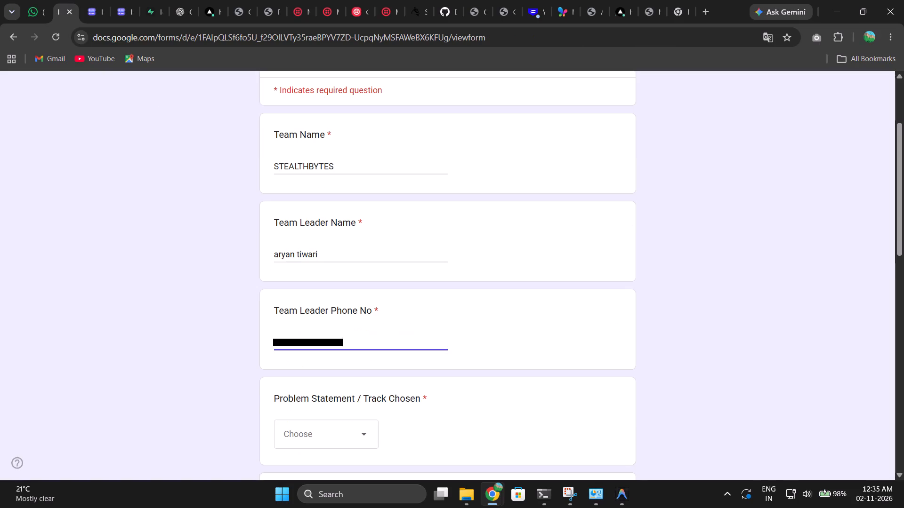
# Choose Track 2 as the problem statement / track.
pyautogui.click(345, 442)
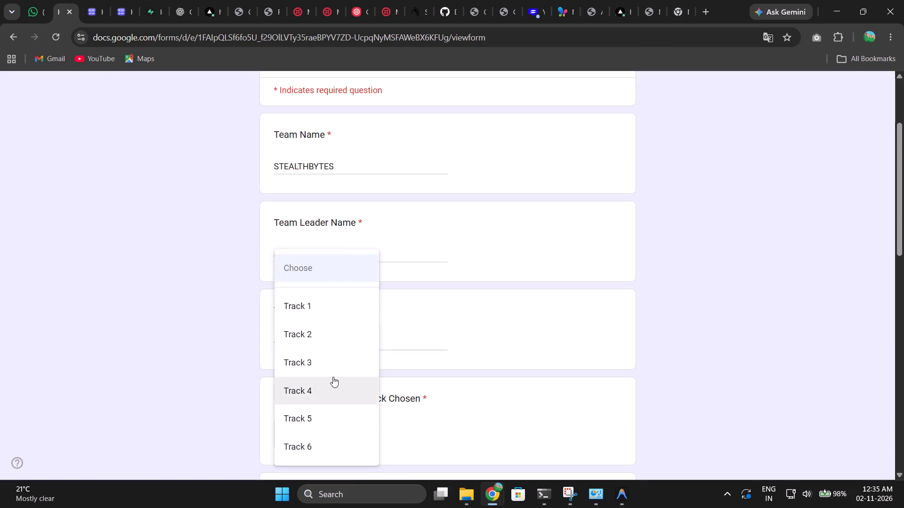
pyautogui.click(320, 341)
# Copy the project name CampusSphere from the submitted response into the new form's Project Name field.
pyautogui.scroll(-2, 320, 341)
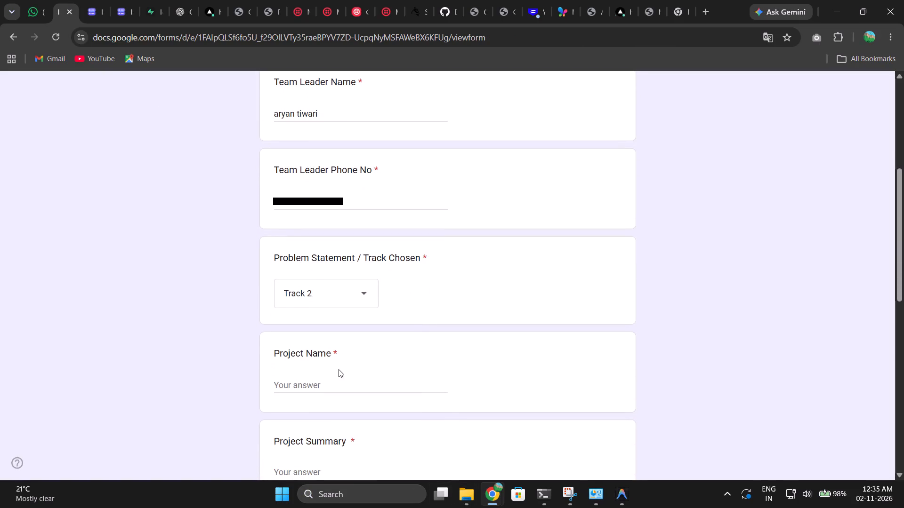
pyautogui.click(339, 369)
pyautogui.click(324, 378)
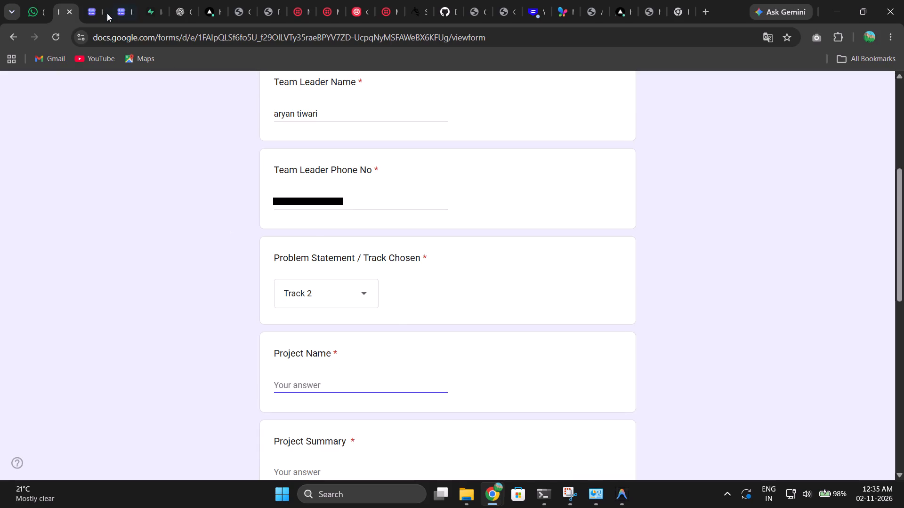
pyautogui.click(96, 3)
pyautogui.click(439, 360)
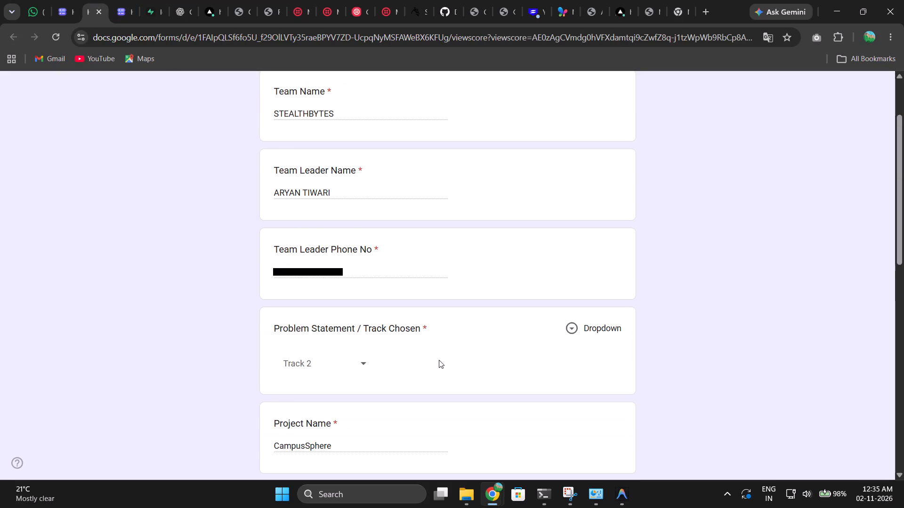
pyautogui.scroll(-2, 439, 360)
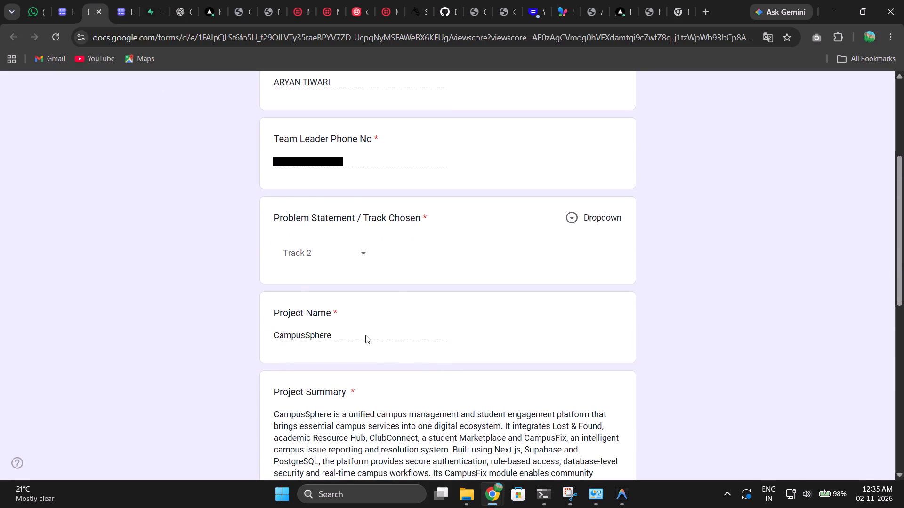
pyautogui.scroll(-1, 322, 377)
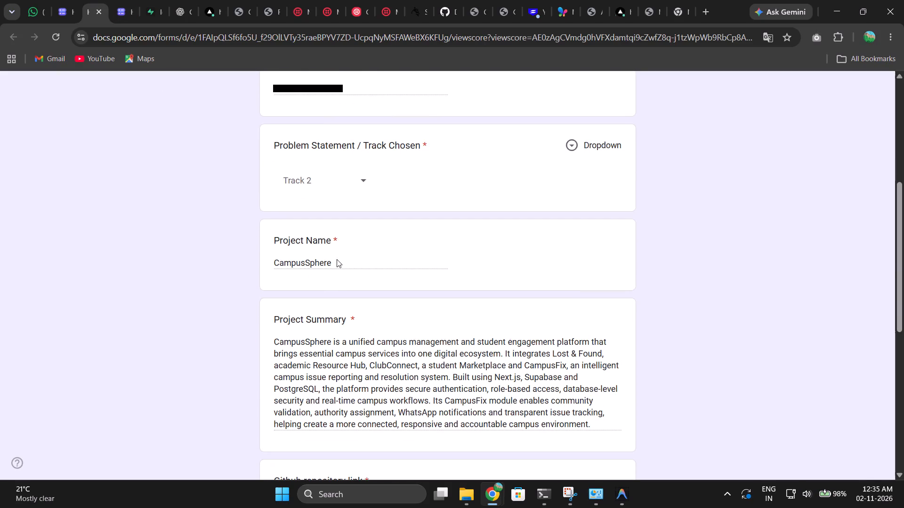
pyautogui.moveTo(337, 259); pyautogui.dragTo(275, 264)
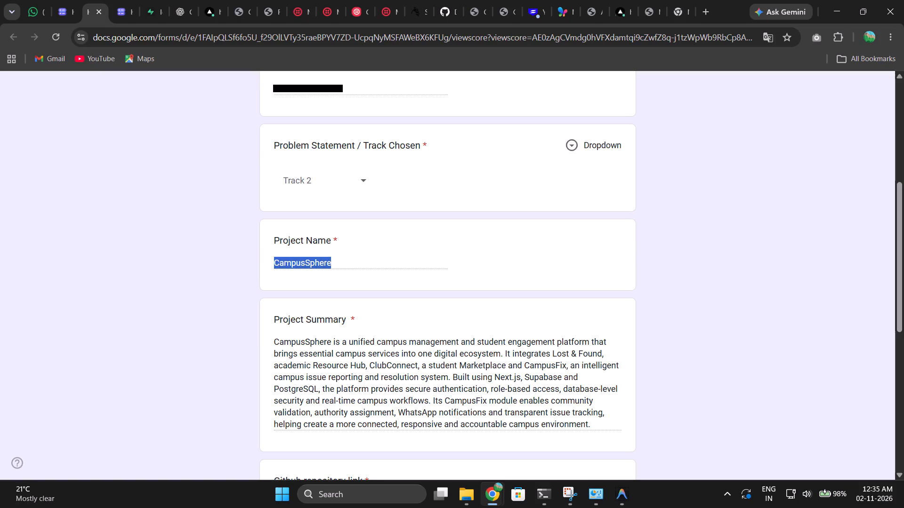
pyautogui.hotkey('ctrl', 'c')
pyautogui.click(422, 260)
pyautogui.scroll(-6, 422, 260)
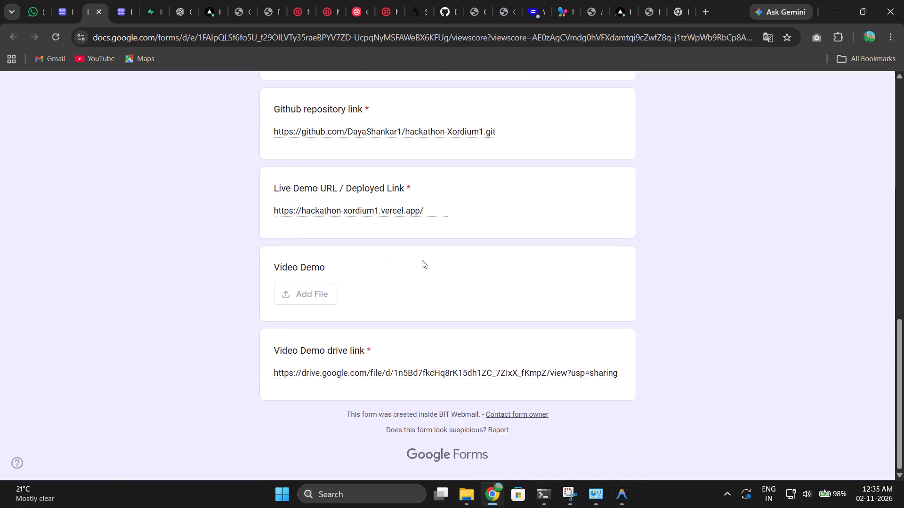
pyautogui.scroll(10, 422, 260)
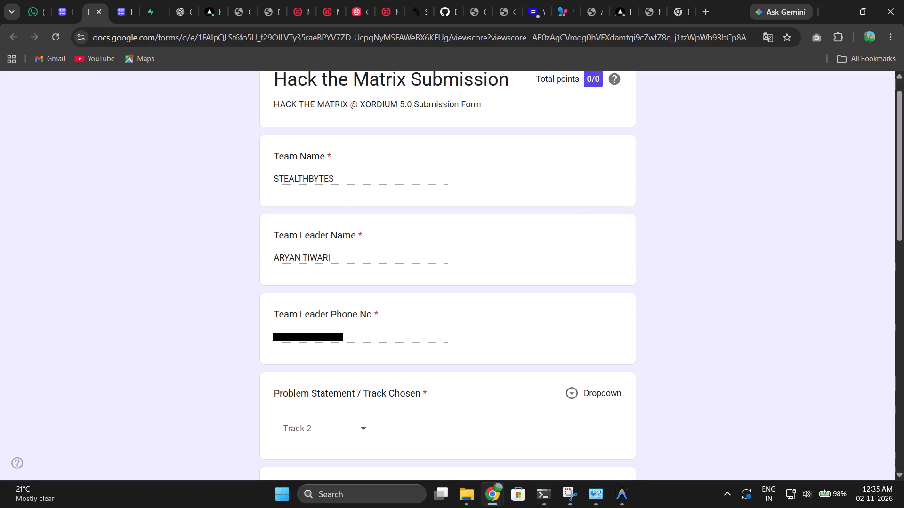
pyautogui.scroll(-7, 422, 260)
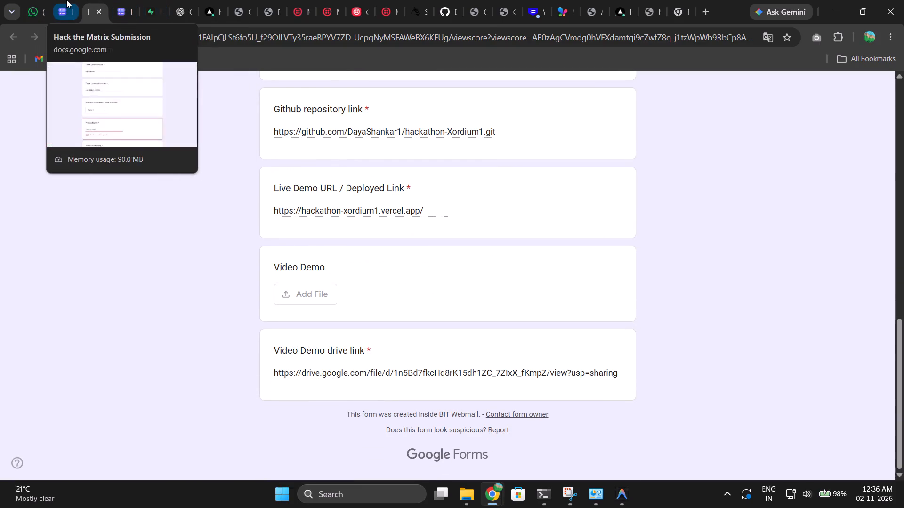
pyautogui.click(66, 0)
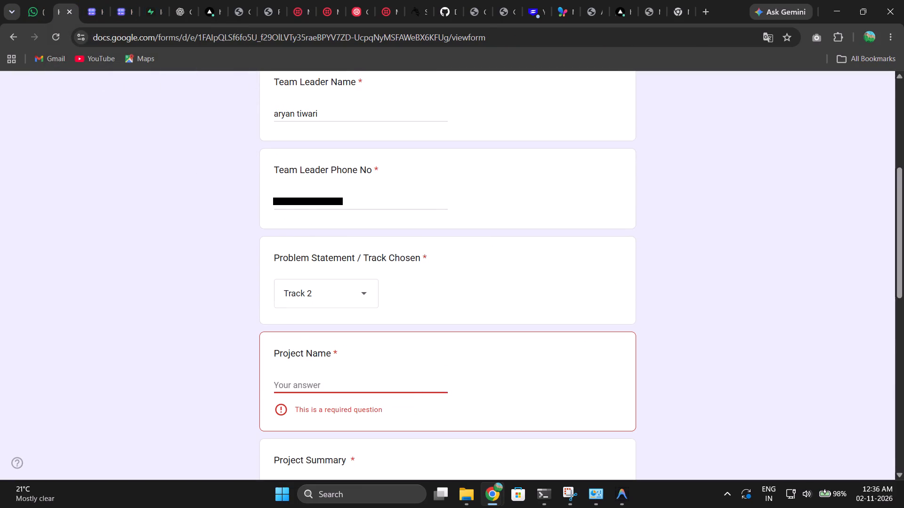
pyautogui.hotkey('ctrl', 'v')
# Copy the full CampusSphere project summary from the submitted response into the new form's Project Summary field.
pyautogui.scroll(-1, 374, 419)
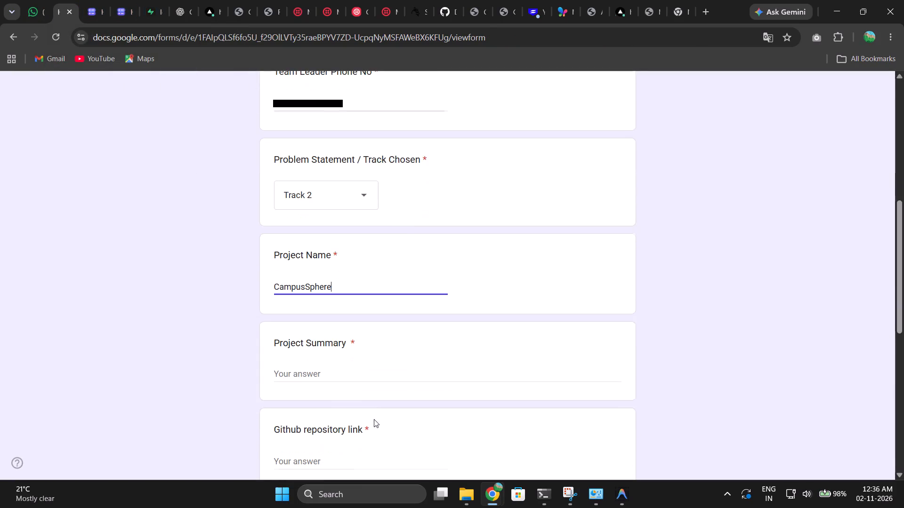
pyautogui.scroll(-1, 374, 419)
pyautogui.click(340, 369)
pyautogui.click(100, 8)
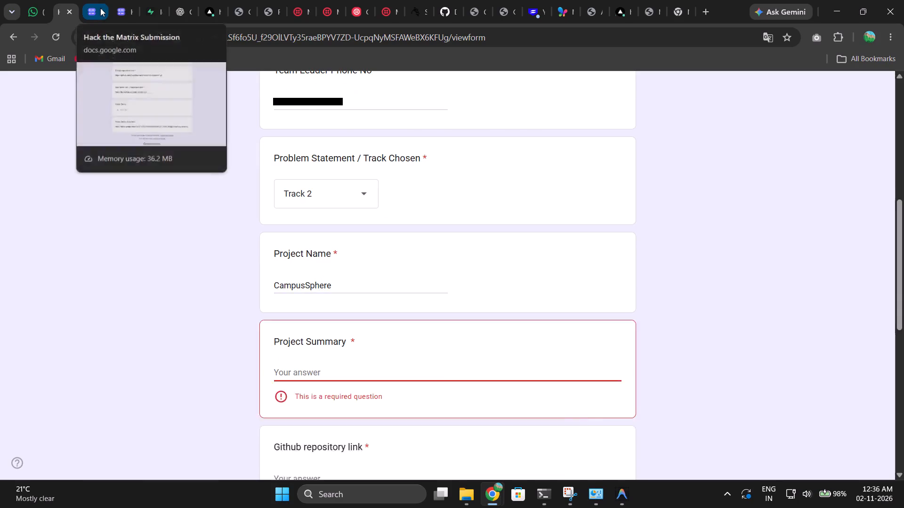
pyautogui.scroll(3, 380, 242)
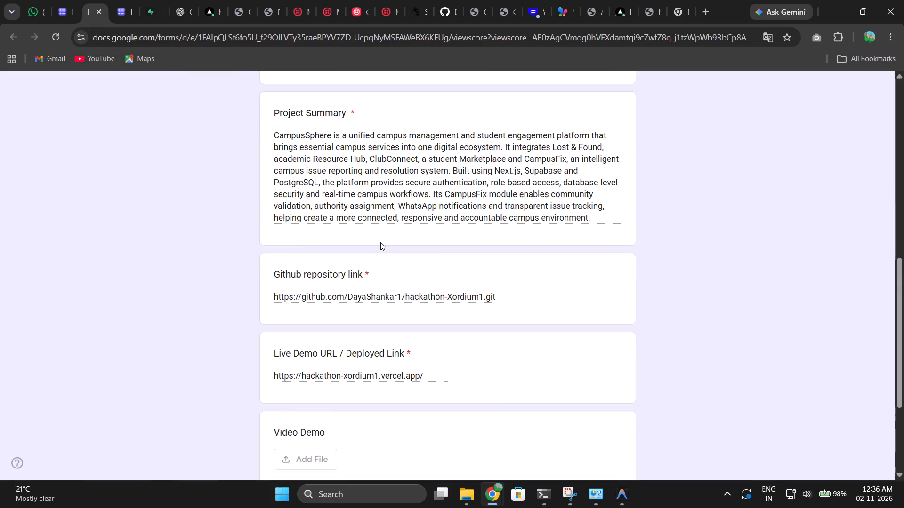
pyautogui.scroll(1, 380, 242)
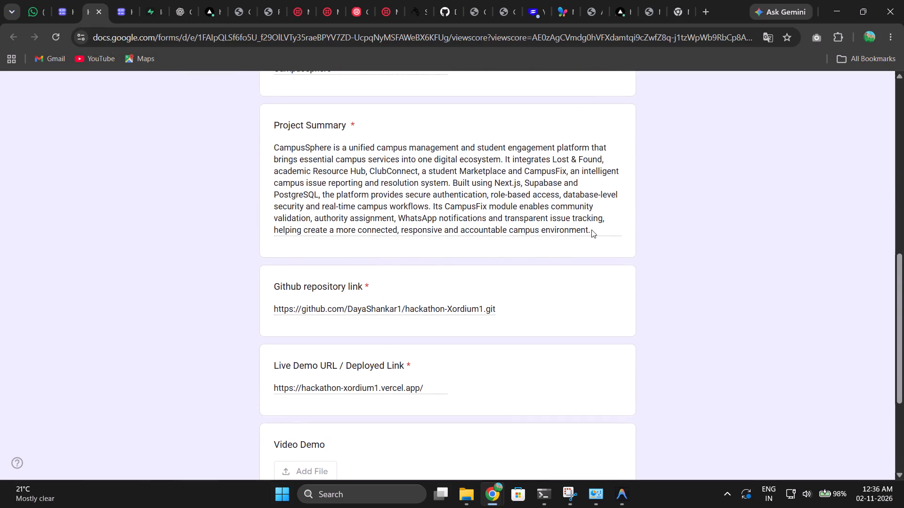
pyautogui.click(591, 230)
pyautogui.moveTo(591, 230); pyautogui.dragTo(286, 150)
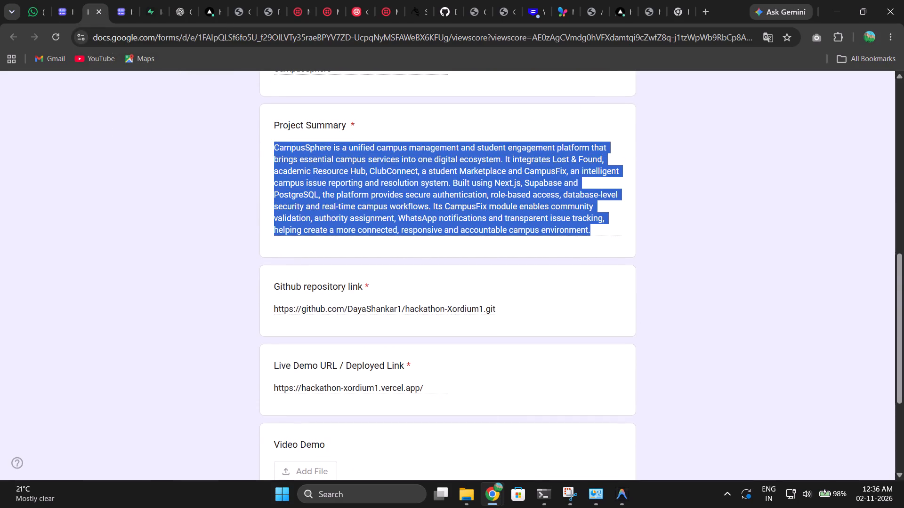
pyautogui.moveTo(286, 150); pyautogui.dragTo(271, 150)
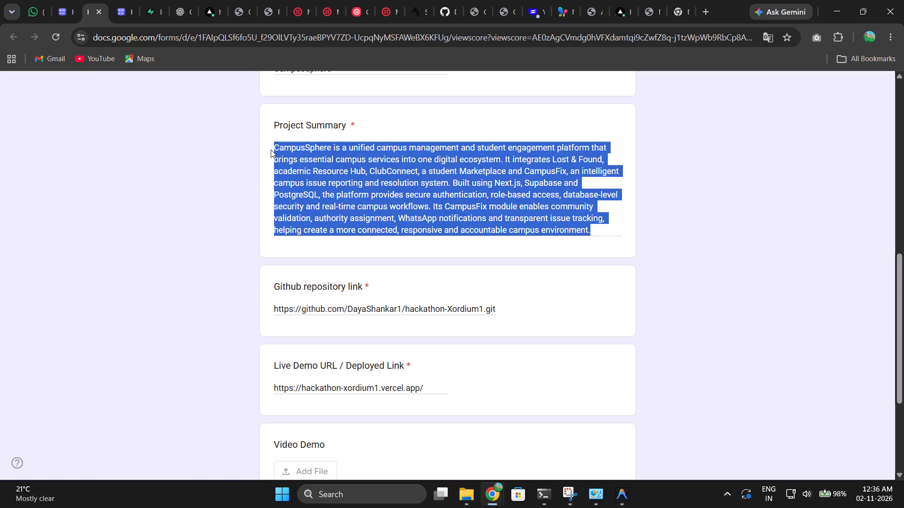
pyautogui.hotkey('ctrl', 'c')
pyautogui.click(735, 171)
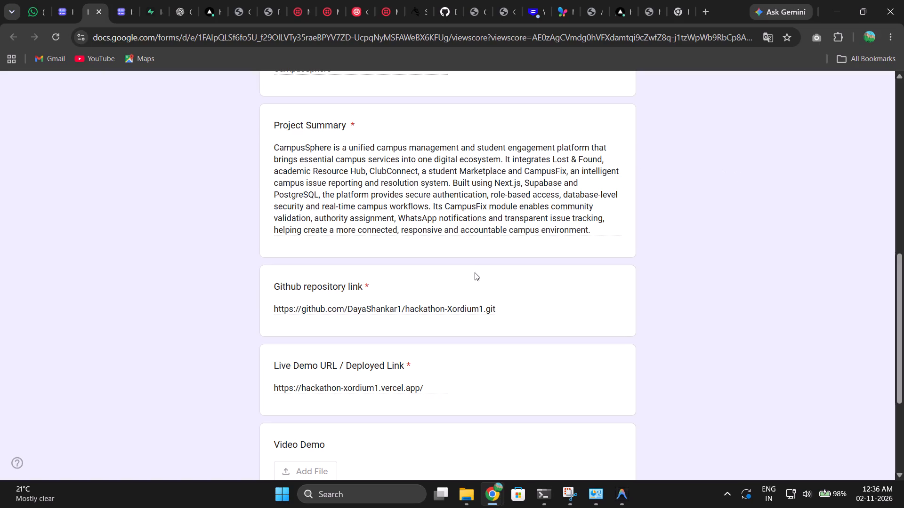
pyautogui.scroll(-2, 475, 272)
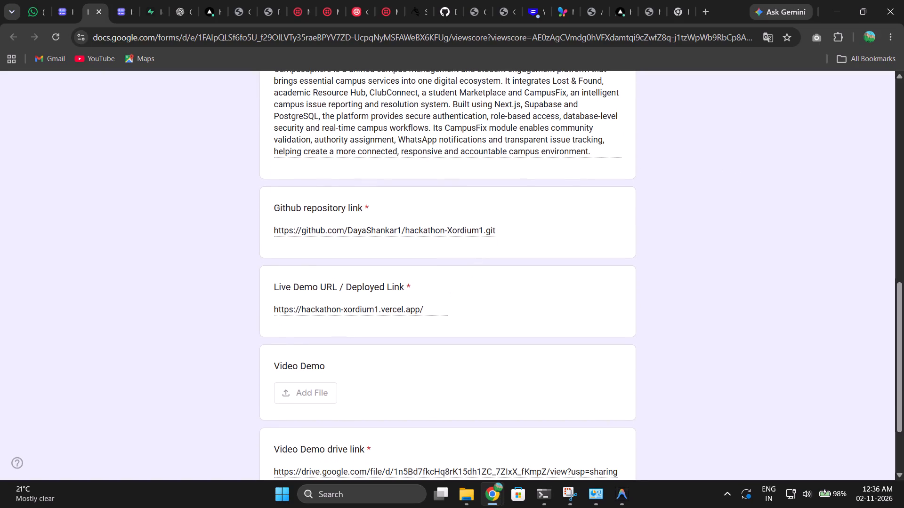
pyautogui.click(64, 1)
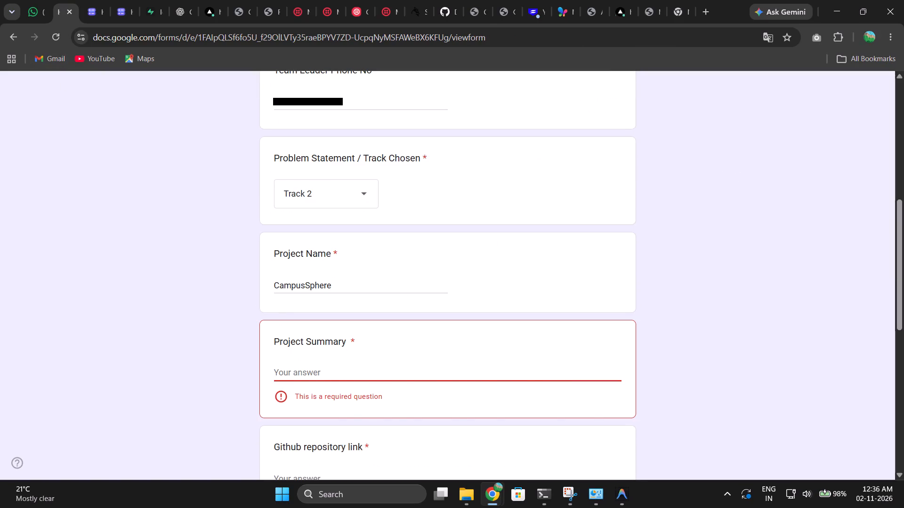
pyautogui.hotkey('ctrl', 'v')
# Copy the hackathon-Xordium1.git repository link from the submitted response into the new form's Github repository link field.
pyautogui.scroll(-3, 363, 401)
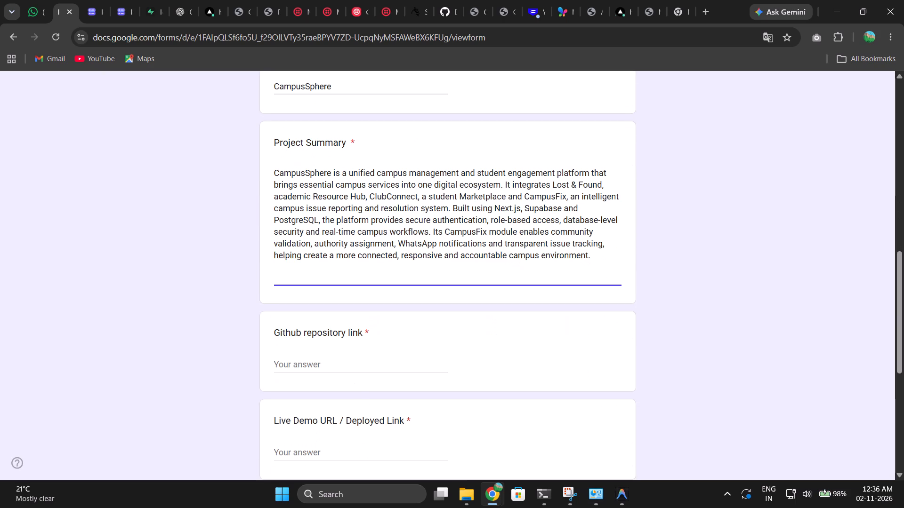
pyautogui.click(339, 361)
pyautogui.click(96, 20)
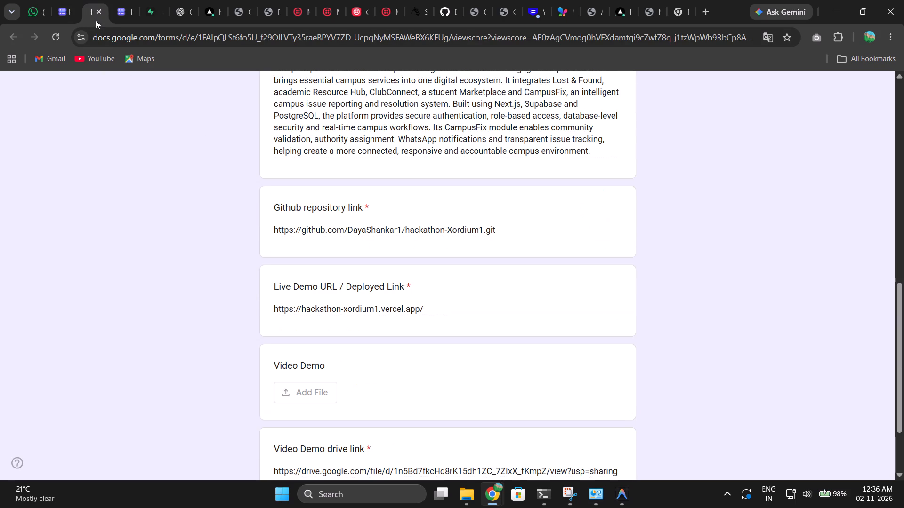
pyautogui.moveTo(504, 226); pyautogui.dragTo(266, 246)
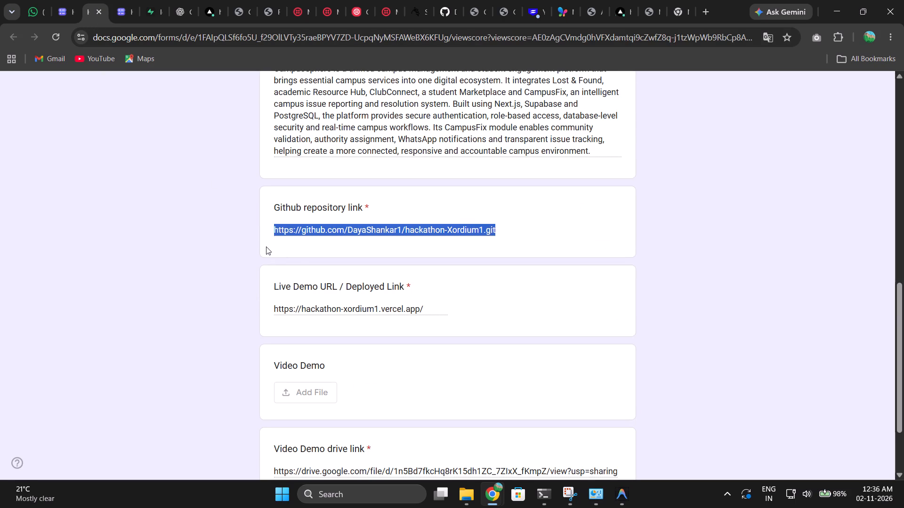
pyautogui.hotkey('ctrl', 'c')
pyautogui.click(64, 0)
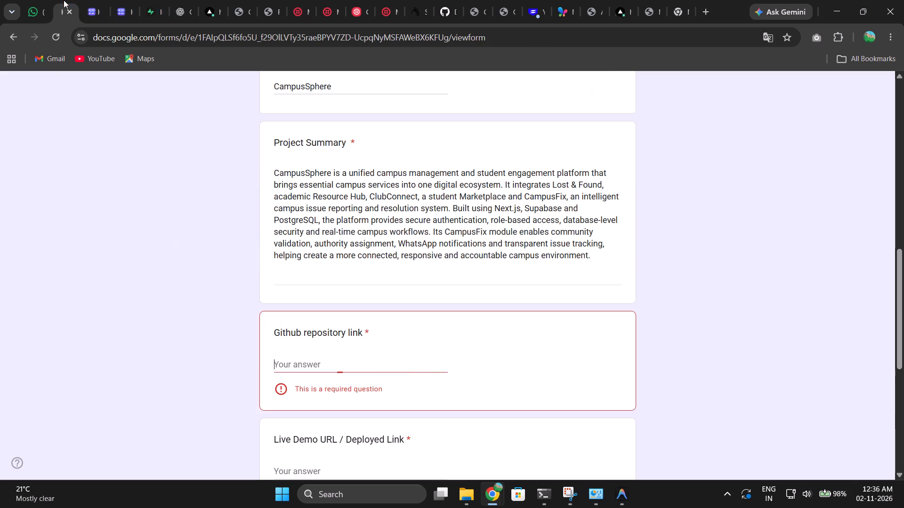
pyautogui.hotkey('ctrl', 'v')
pyautogui.scroll(-2, 373, 391)
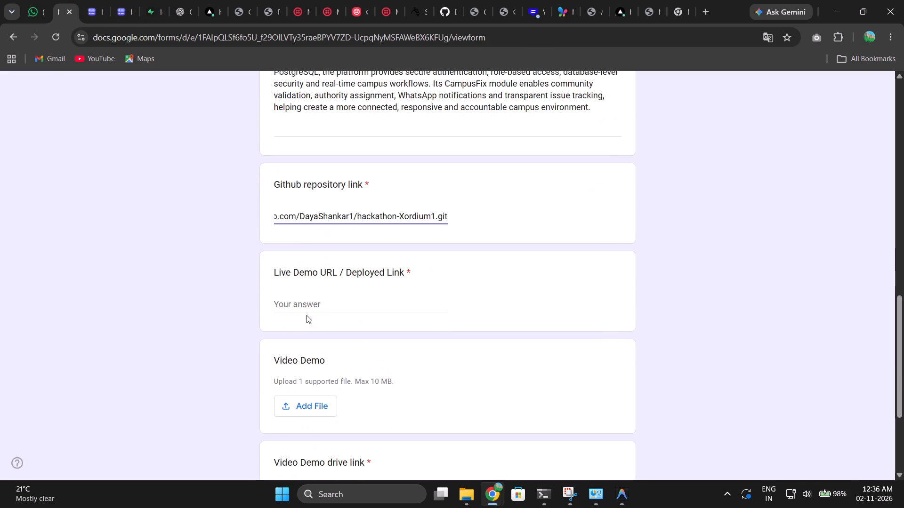
pyautogui.click(85, 4)
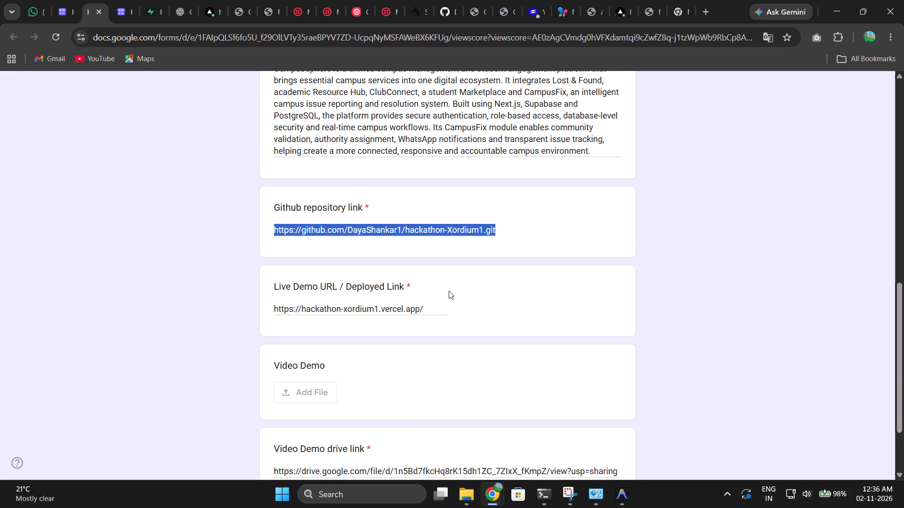
pyautogui.click(449, 291)
pyautogui.moveTo(431, 311); pyautogui.dragTo(275, 319)
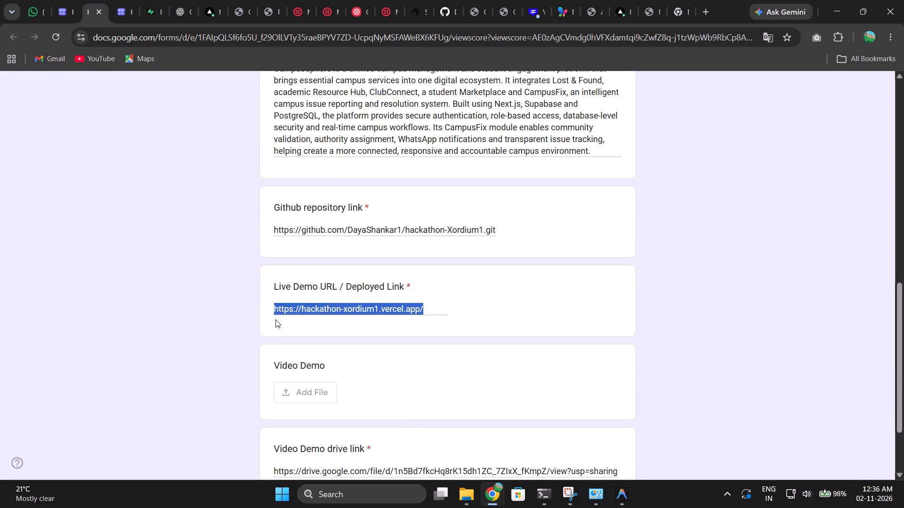
pyautogui.moveTo(275, 319); pyautogui.dragTo(271, 317)
pyautogui.hotkey('ctrl', 'c')
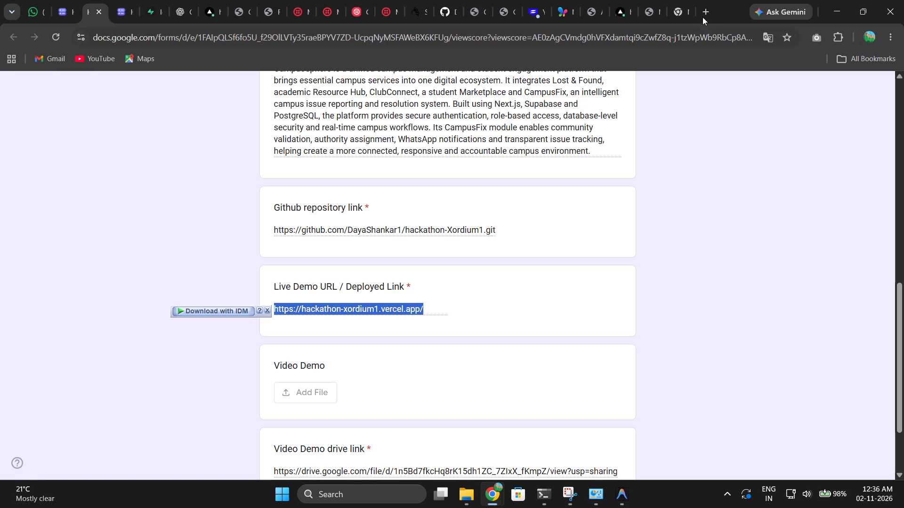
pyautogui.click(681, 11)
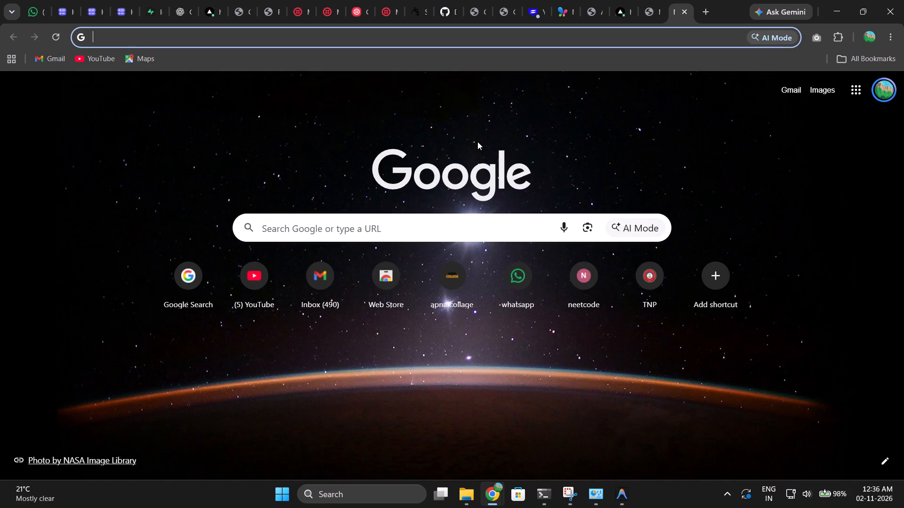
pyautogui.hotkey('ctrl', 'v')
pyautogui.press('Return')
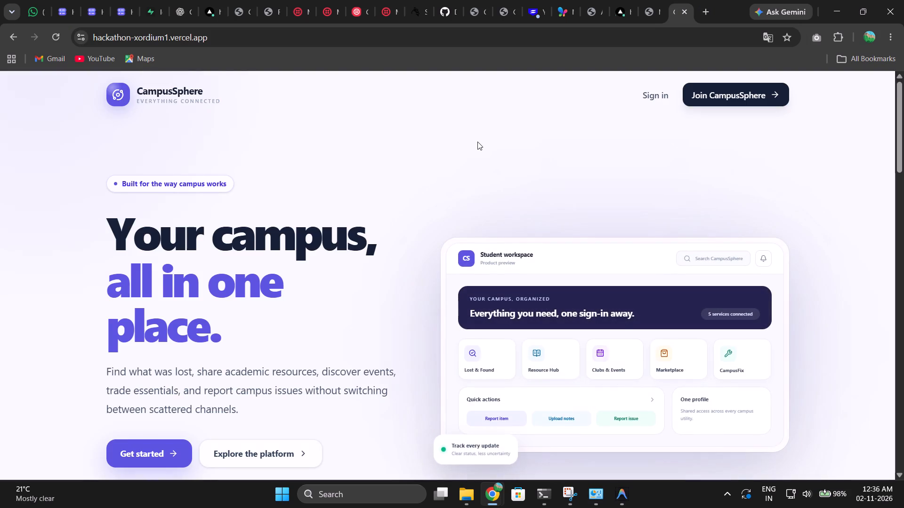
pyautogui.hscroll(1, 477, 142)
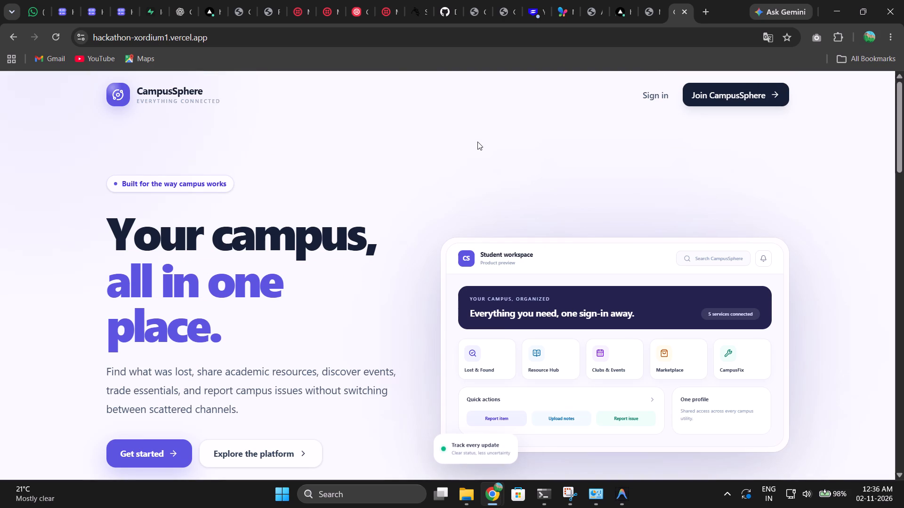
pyautogui.click(58, 17)
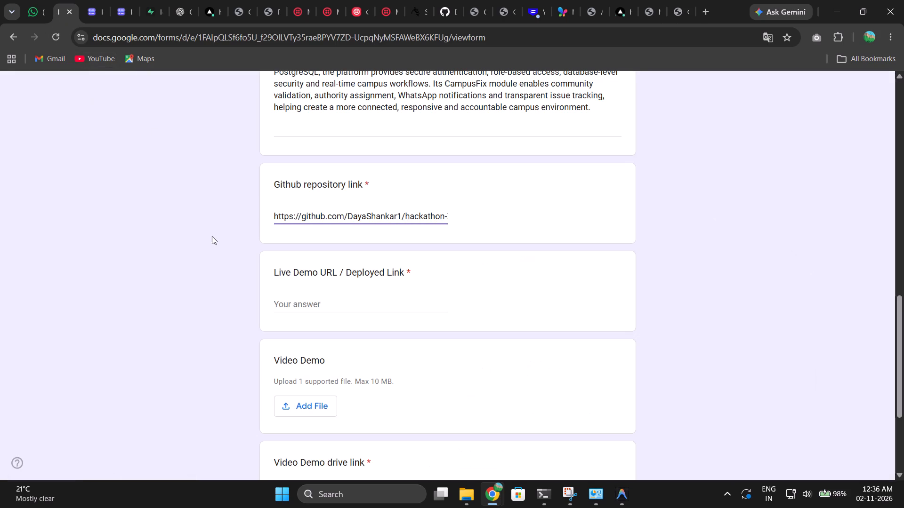
pyautogui.scroll(-3, 212, 237)
pyautogui.scroll(1, 212, 237)
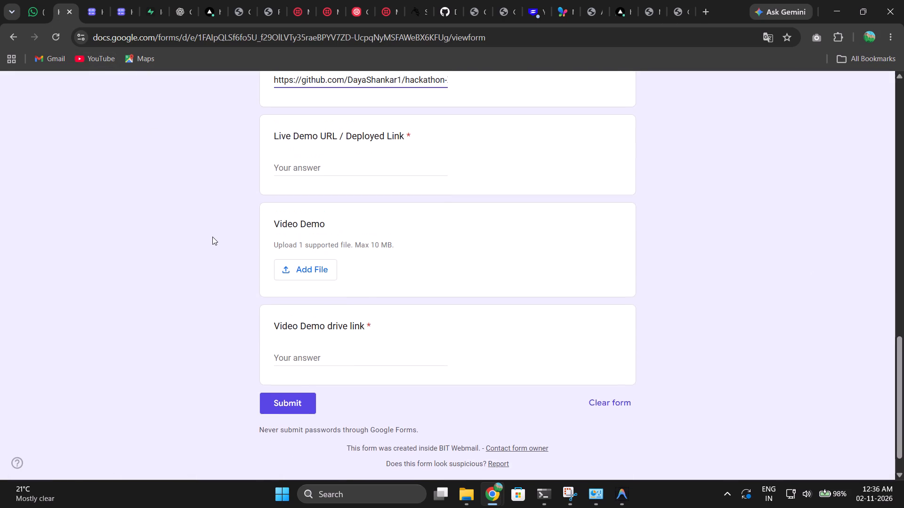
pyautogui.scroll(1, 212, 237)
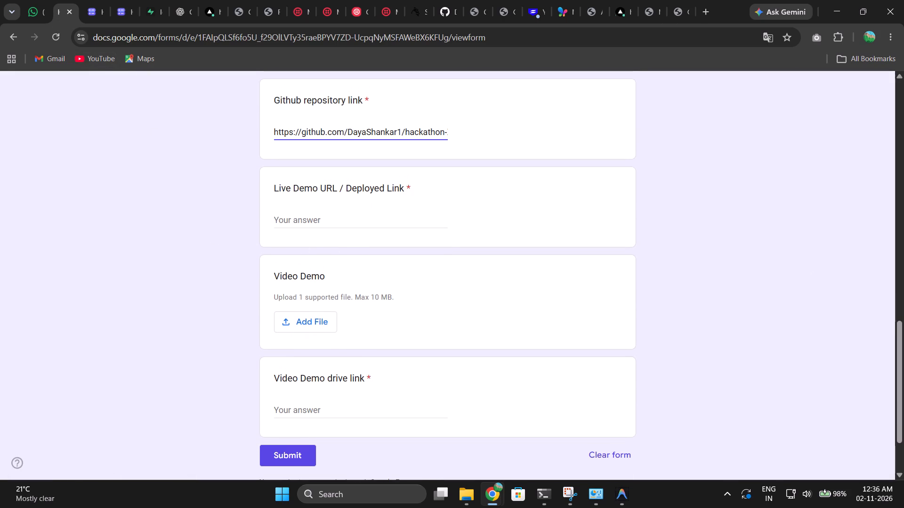
pyautogui.click(333, 221)
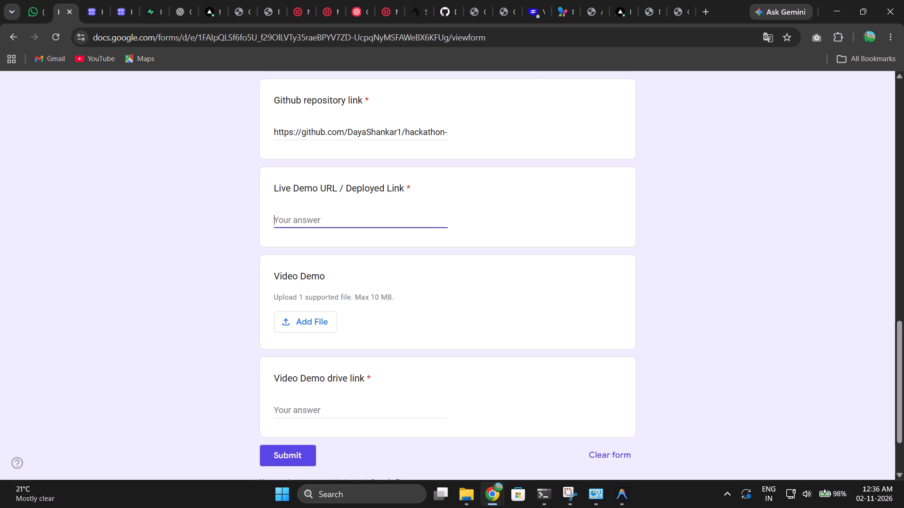
pyautogui.click(678, 0)
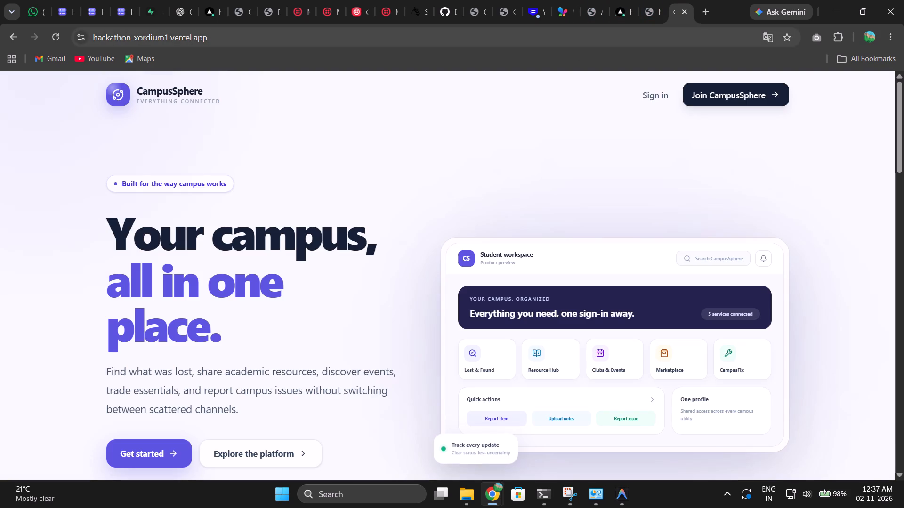
pyautogui.click(537, 34)
pyautogui.hotkey('ctrl', 'a')
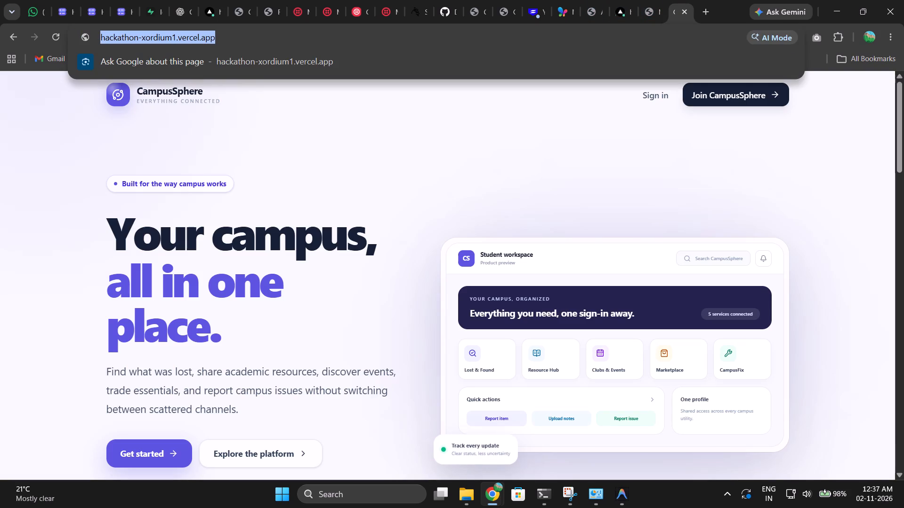
pyautogui.hotkey('ctrl', 'c')
pyautogui.click(59, 0)
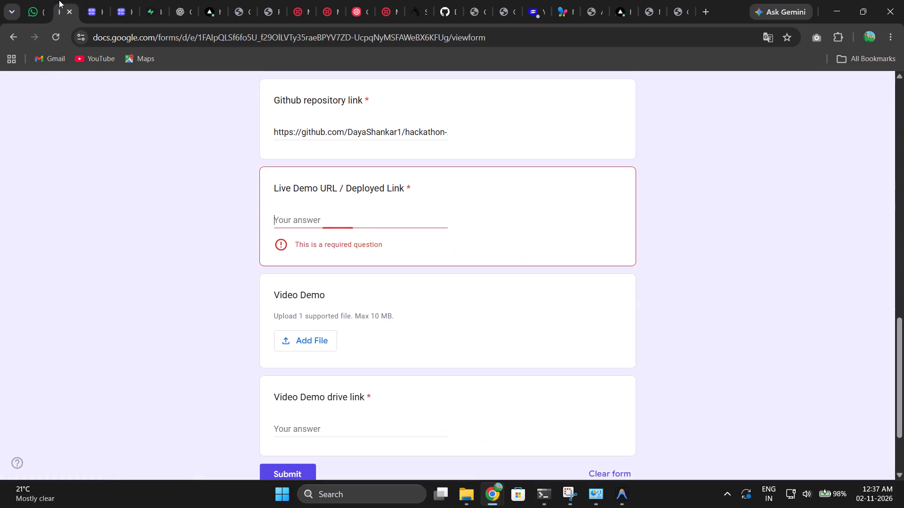
pyautogui.hotkey('ctrl', 'v')
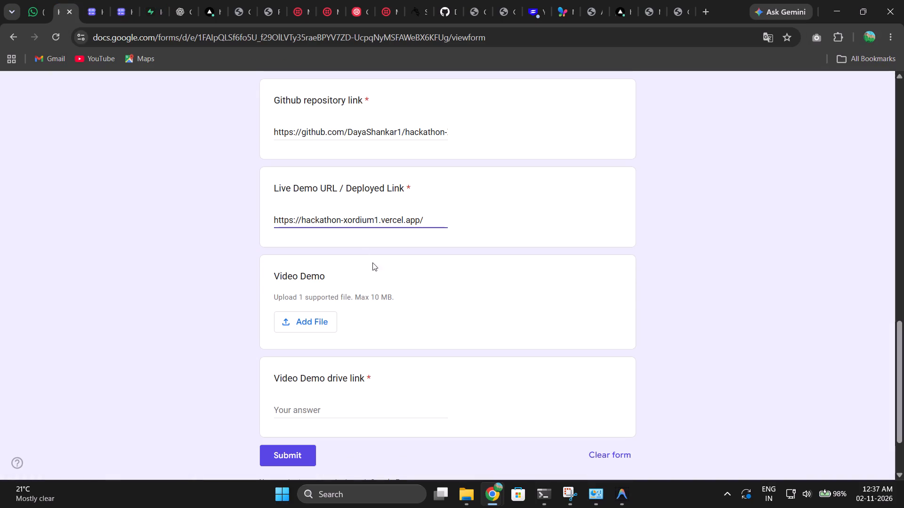
# Review the new form's answers from team name to video demo link and compare them with the submitted response.
pyautogui.scroll(-1, 334, 328)
pyautogui.scroll(5, 334, 328)
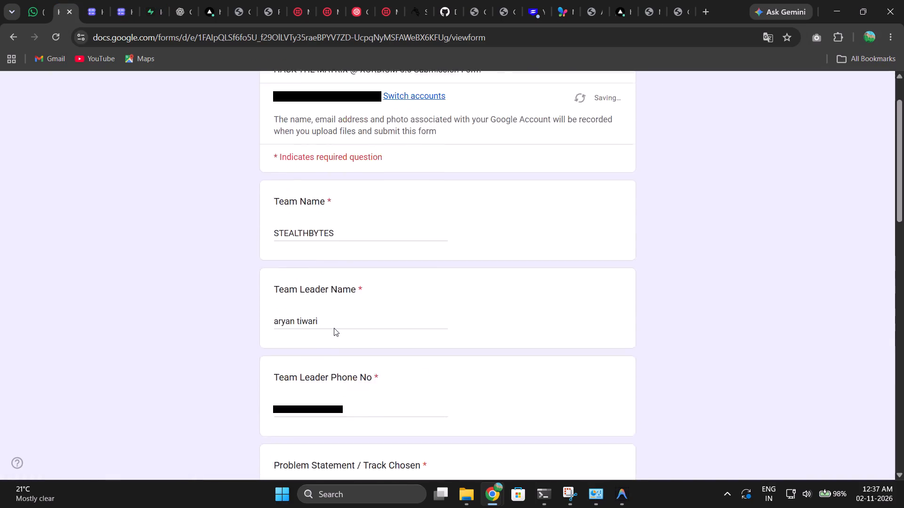
pyautogui.scroll(2, 334, 328)
pyautogui.scroll(-5, 334, 328)
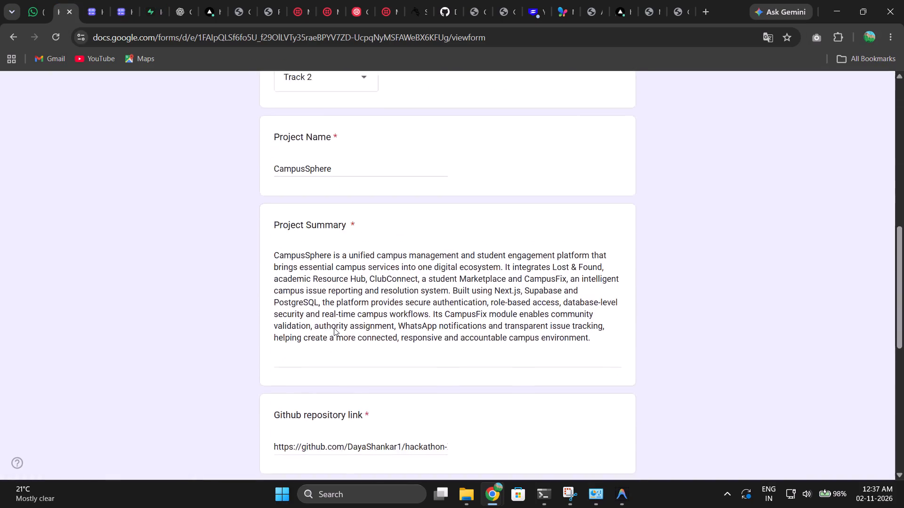
pyautogui.scroll(-3, 334, 328)
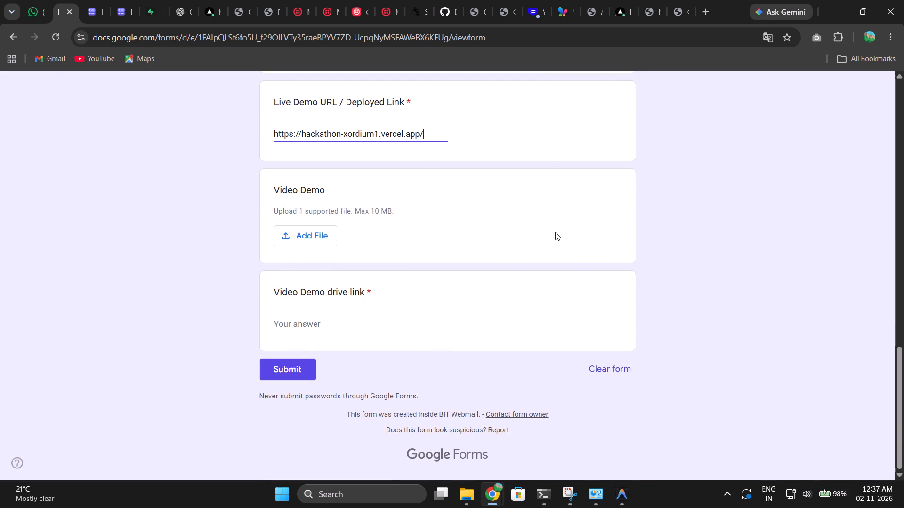
pyautogui.click(88, 0)
pyautogui.click(512, 286)
pyautogui.hscroll(1, 512, 286)
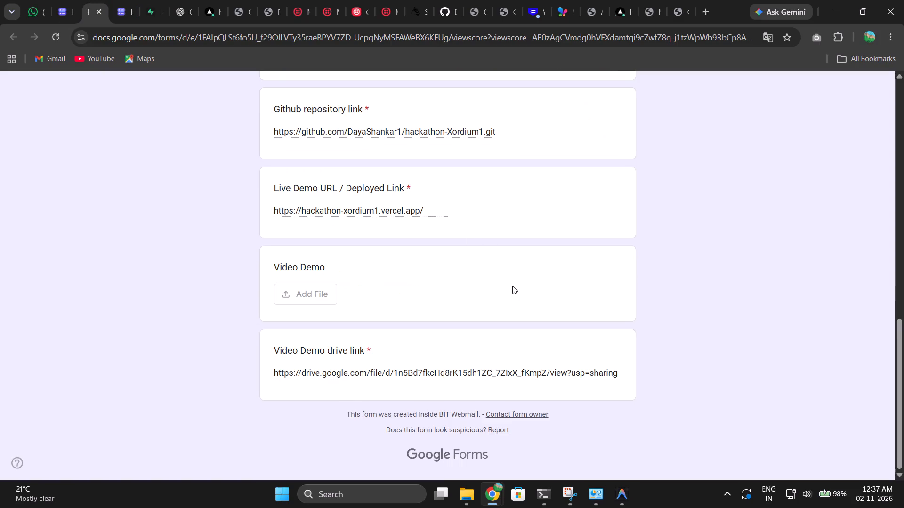
pyautogui.hscroll(1, 512, 286)
pyautogui.scroll(4, 512, 286)
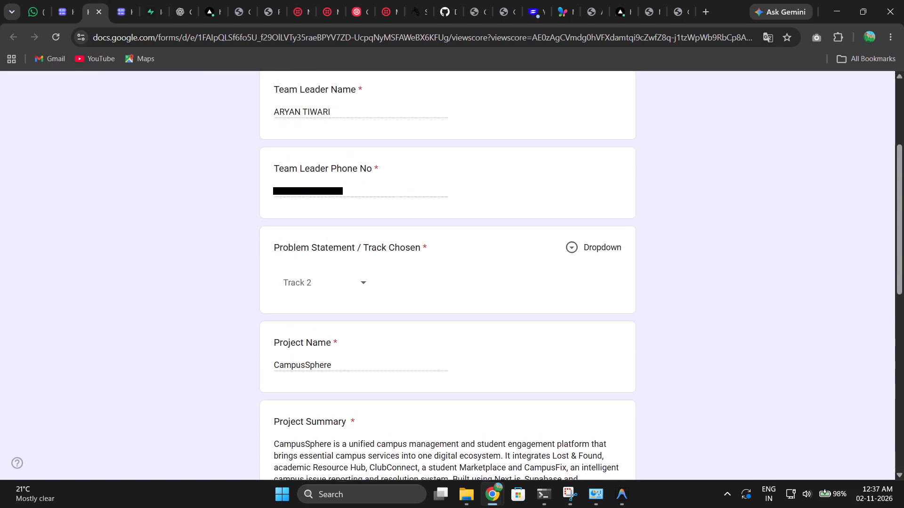
pyautogui.scroll(5, 512, 286)
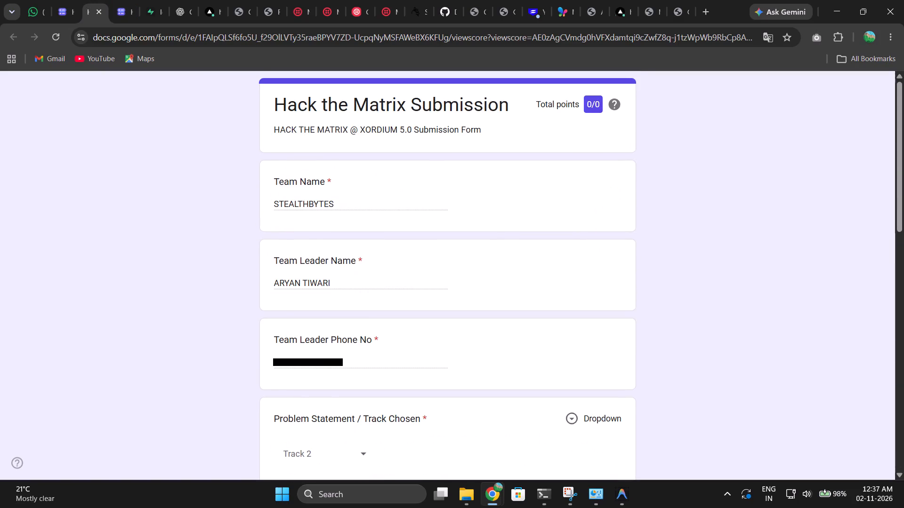
pyautogui.click(69, 0)
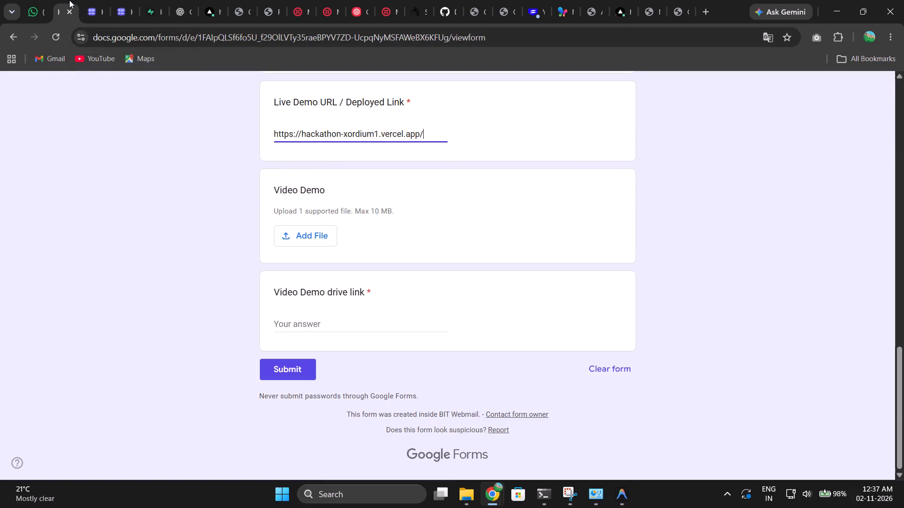
# Take a screen capture of the deployed CampusSphere home page.
pyautogui.click(677, 0)
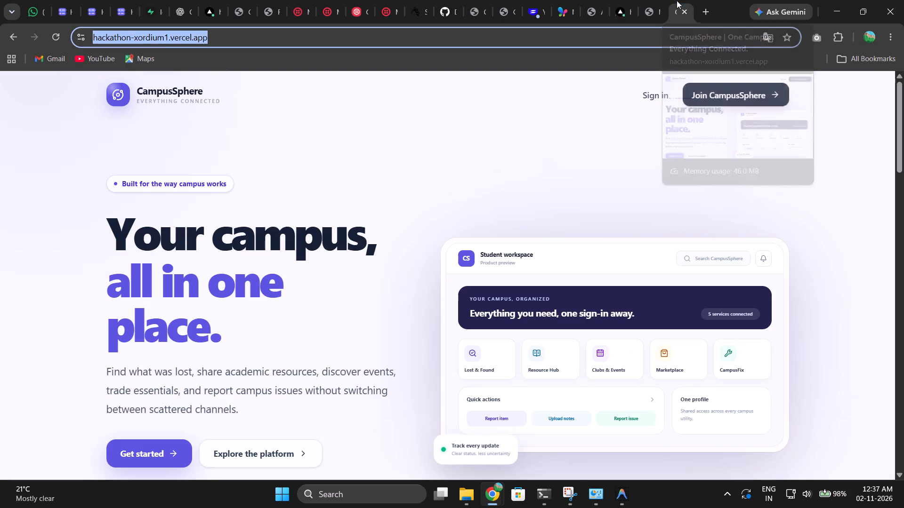
pyautogui.click(473, 161)
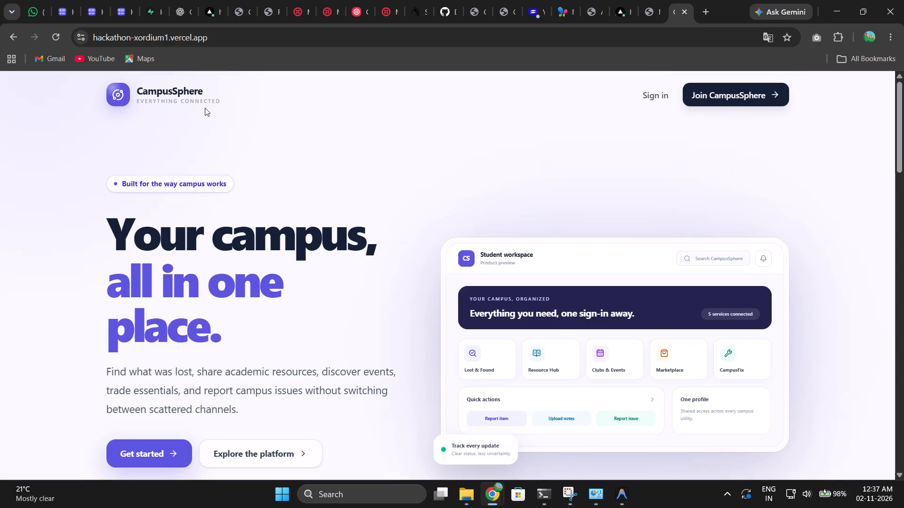
pyautogui.hscroll(1, 205, 108)
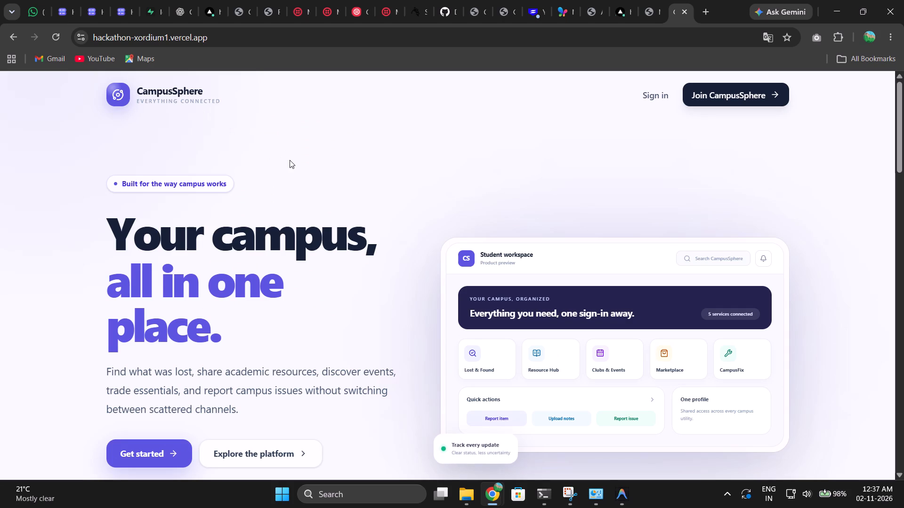
pyautogui.press('Print')
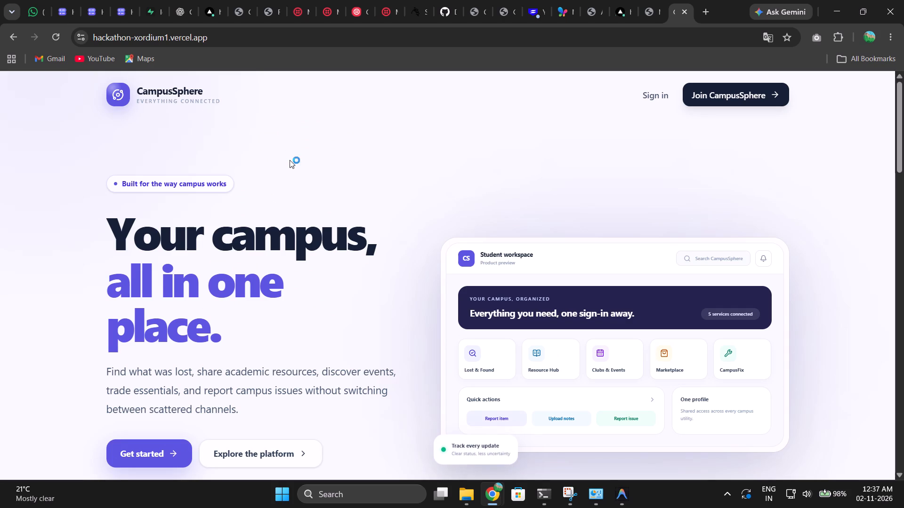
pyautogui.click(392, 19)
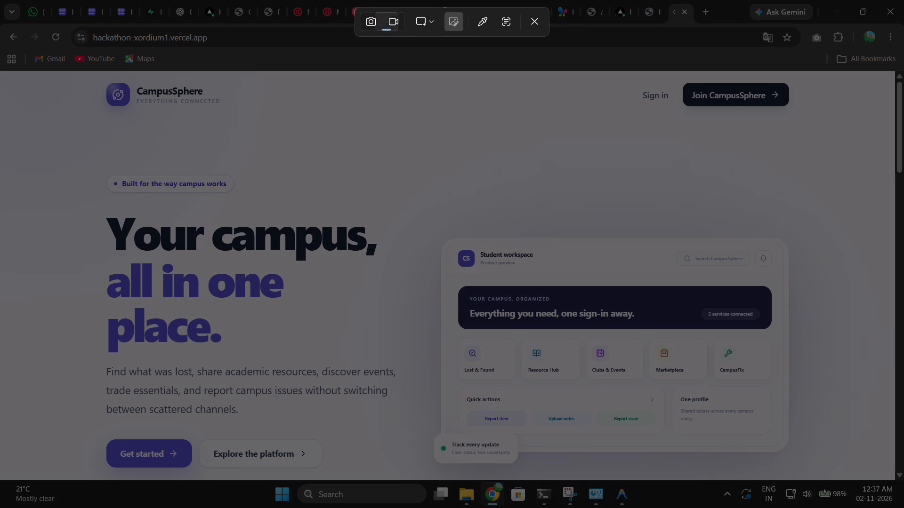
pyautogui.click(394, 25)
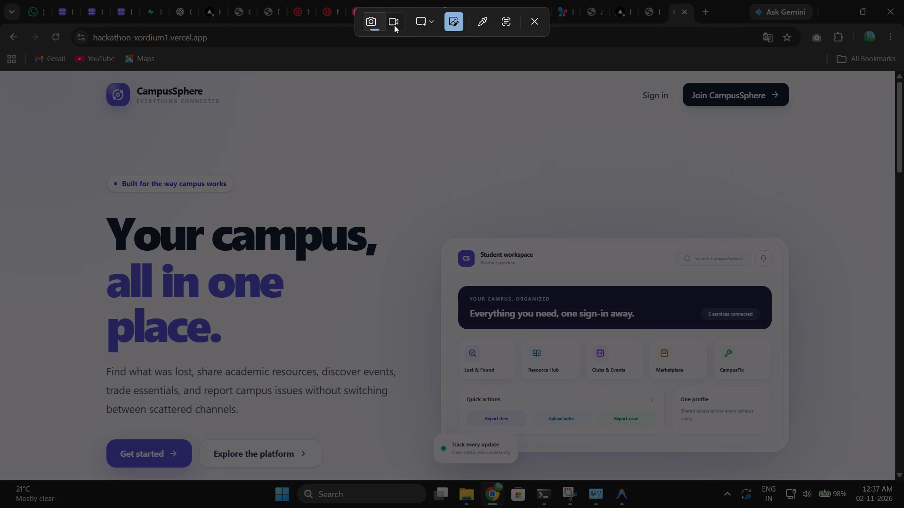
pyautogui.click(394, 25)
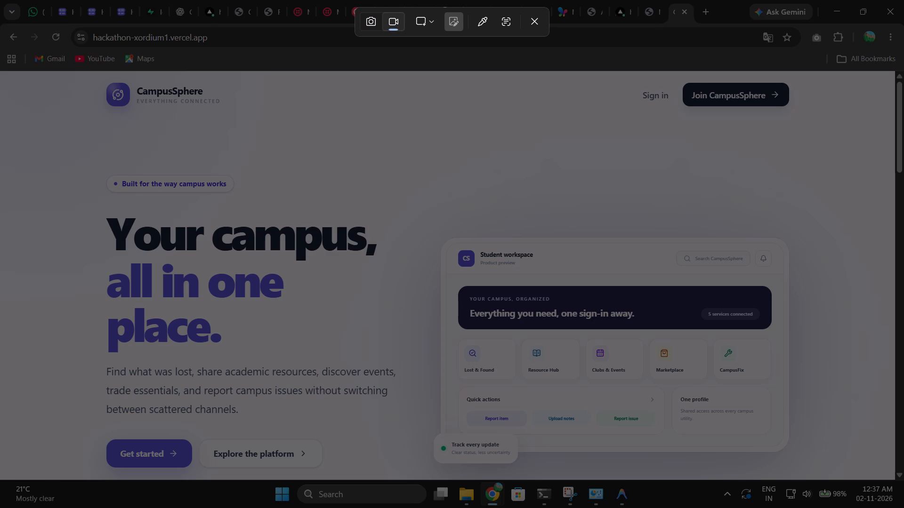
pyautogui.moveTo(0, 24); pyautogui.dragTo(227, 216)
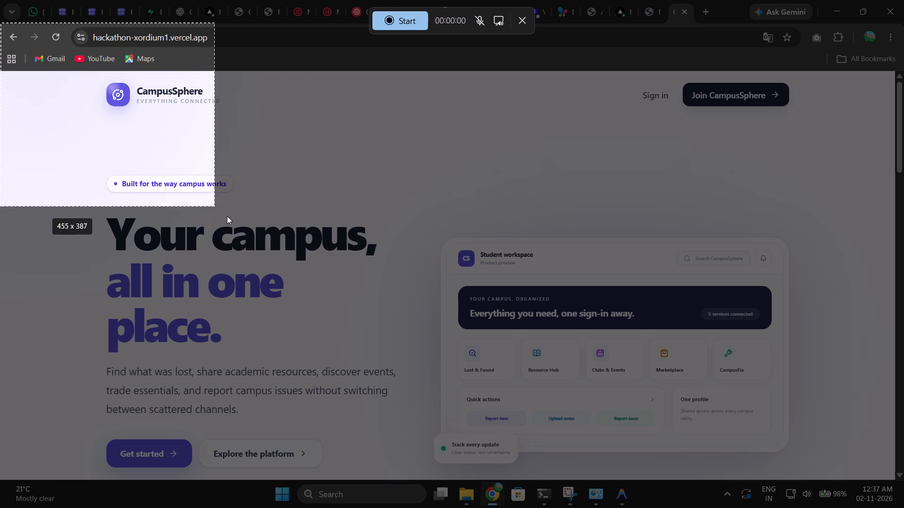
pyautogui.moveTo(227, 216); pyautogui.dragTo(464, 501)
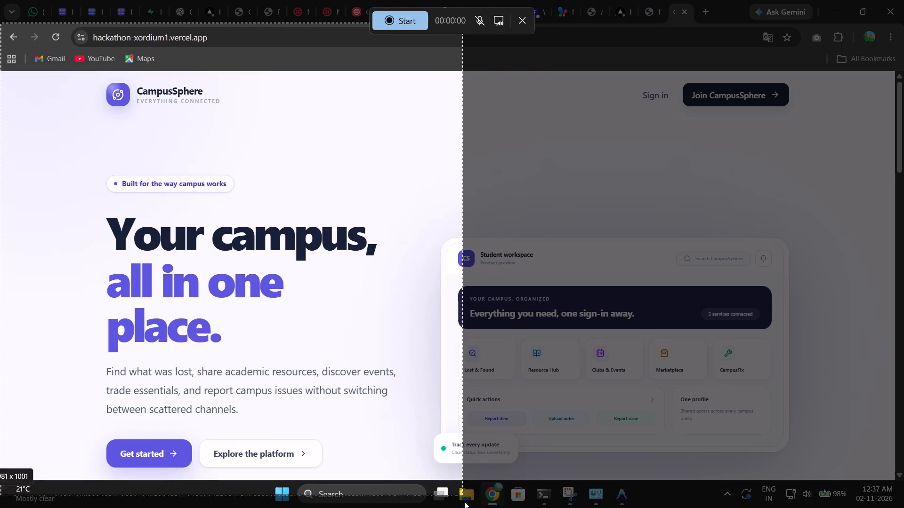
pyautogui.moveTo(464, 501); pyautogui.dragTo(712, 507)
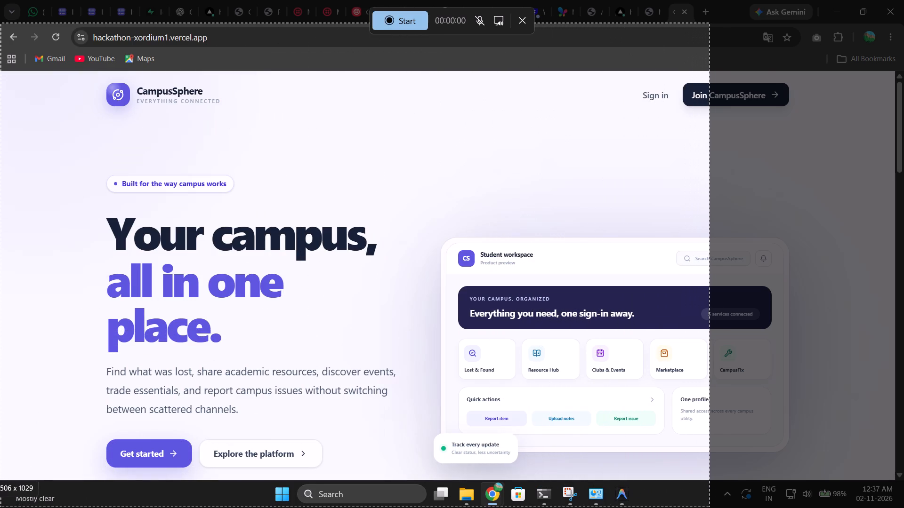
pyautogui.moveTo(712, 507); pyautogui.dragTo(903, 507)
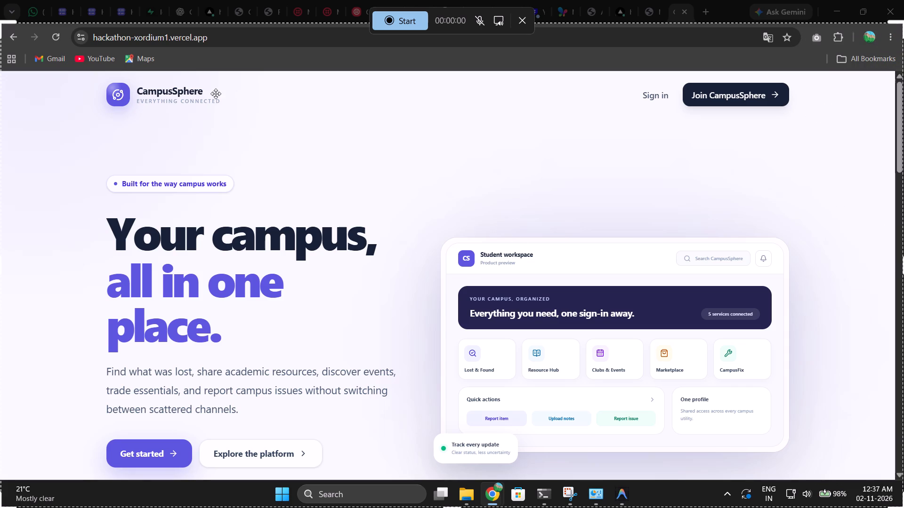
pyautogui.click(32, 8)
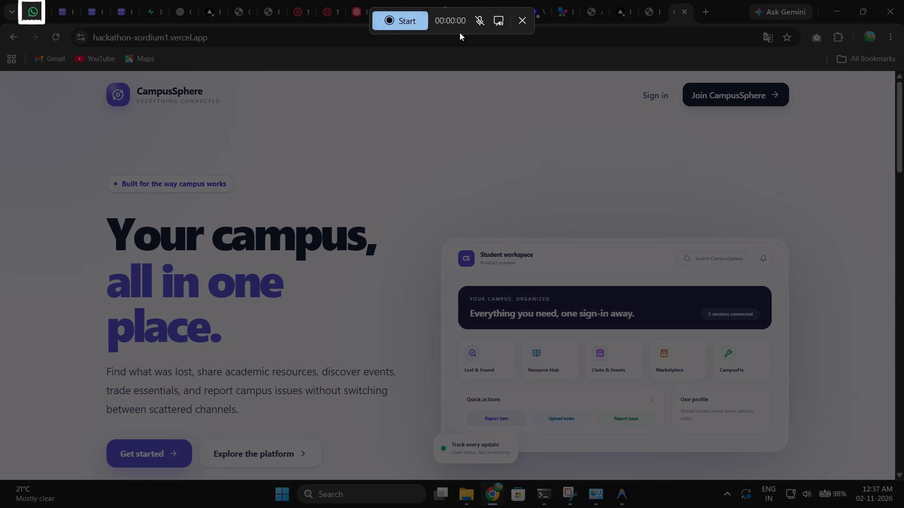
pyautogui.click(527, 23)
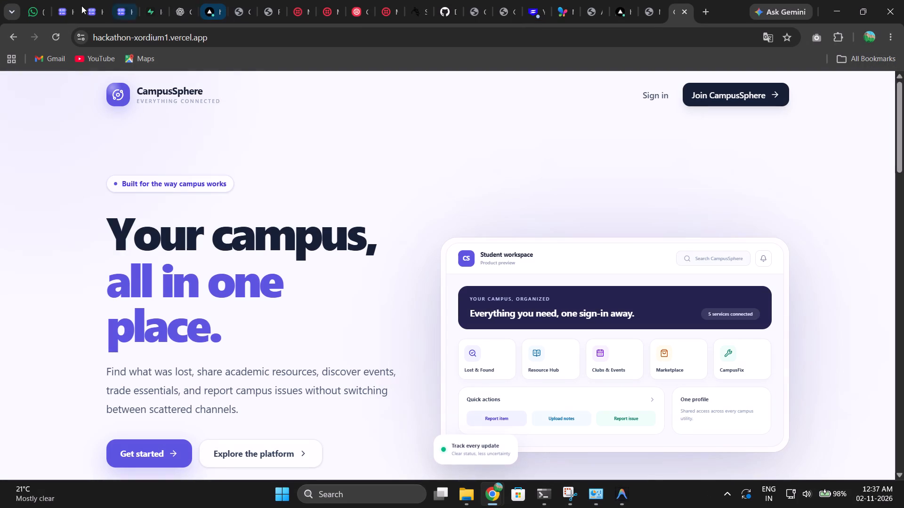